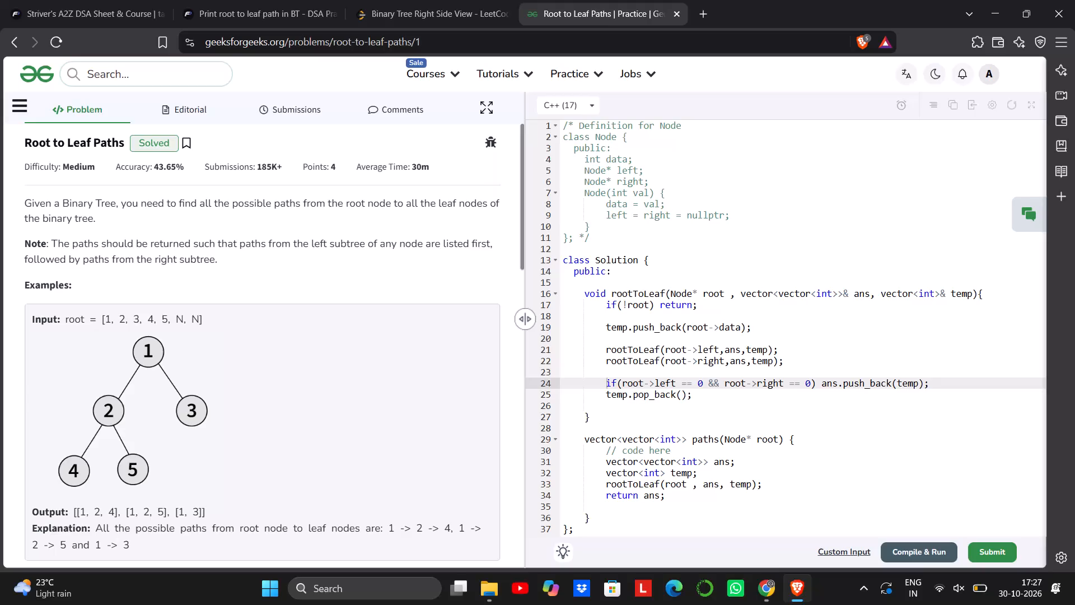
Switch to the Frontend Development Internship presentation in Google Chrome, then open WhatsApp.
left_click(772, 583)
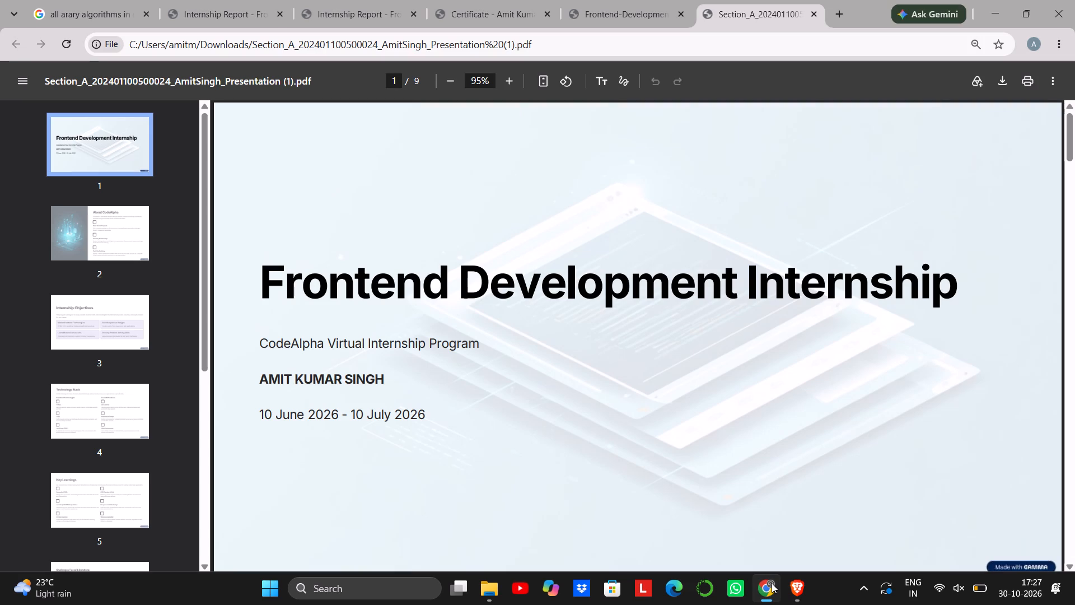
left_click(739, 593)
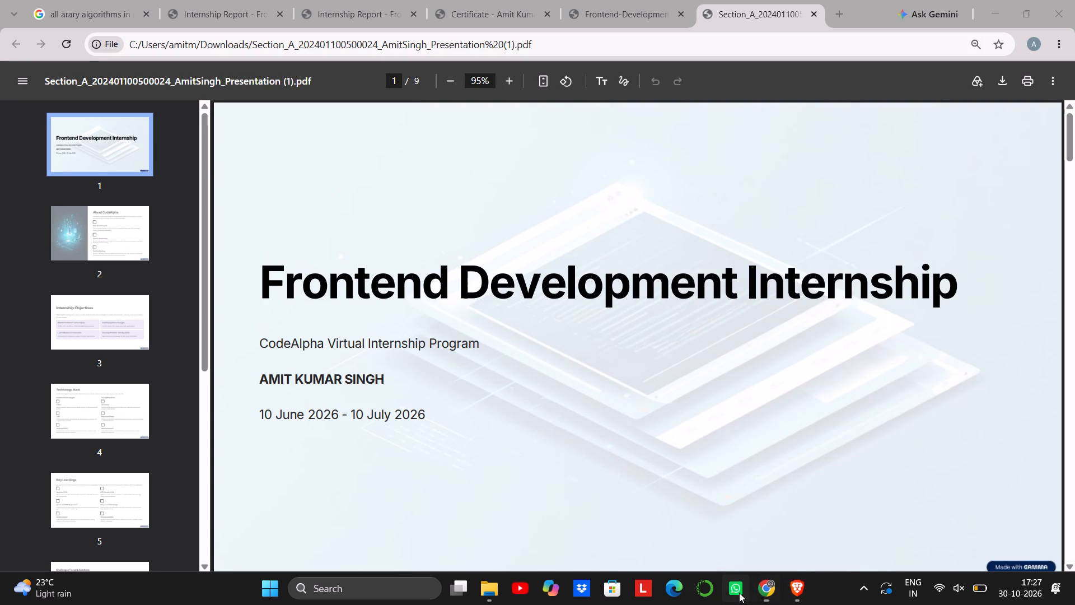
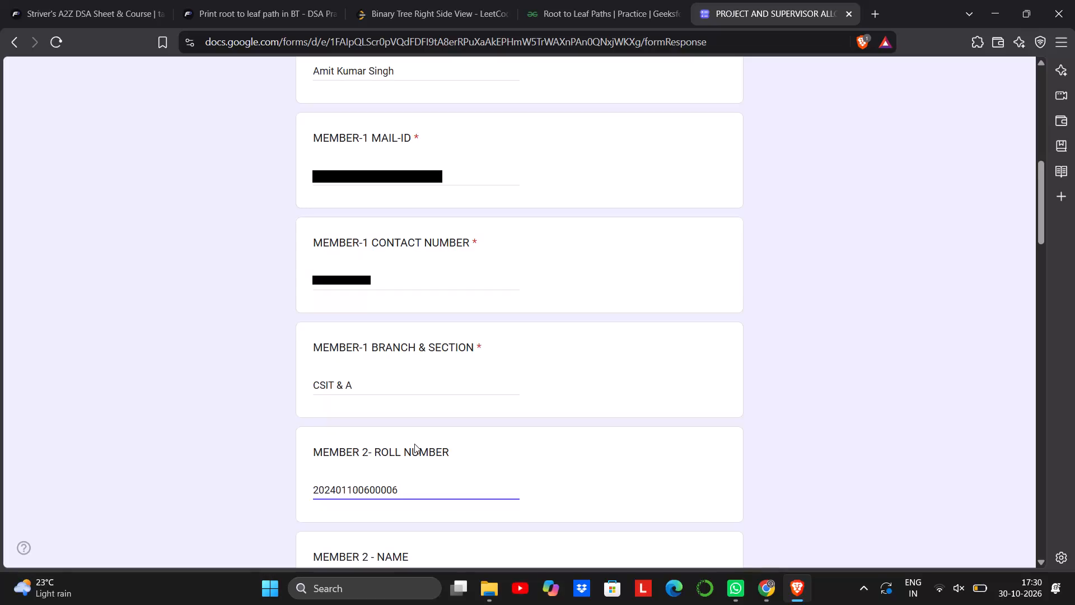
Enter the second member's full name, in normal capitalization, as the Member 2 name in the project and supervisor form.
scroll(414, 444, "down", 2)
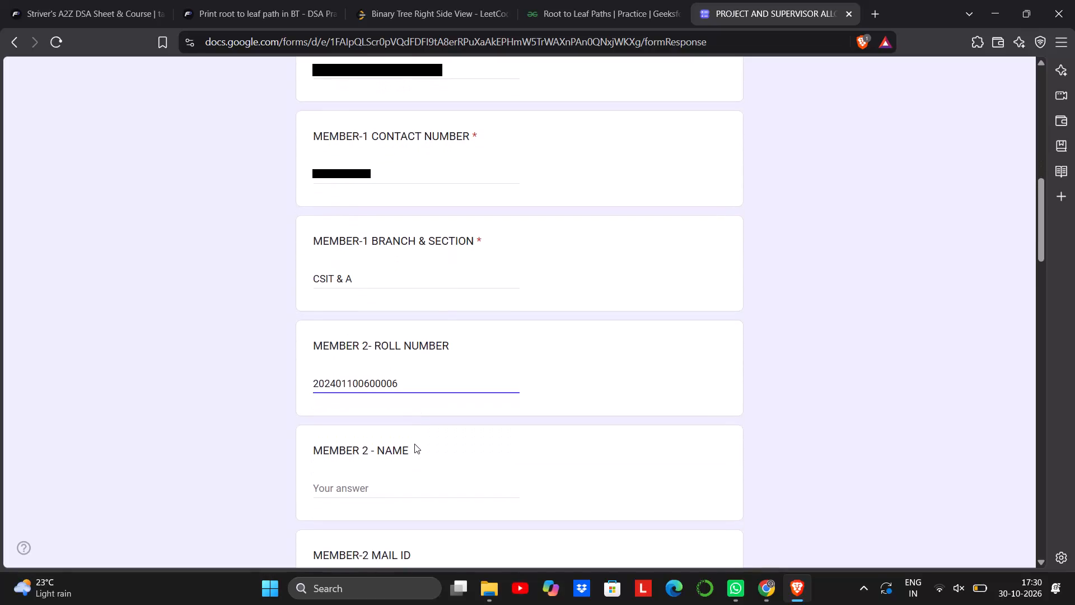
left_click(393, 476)
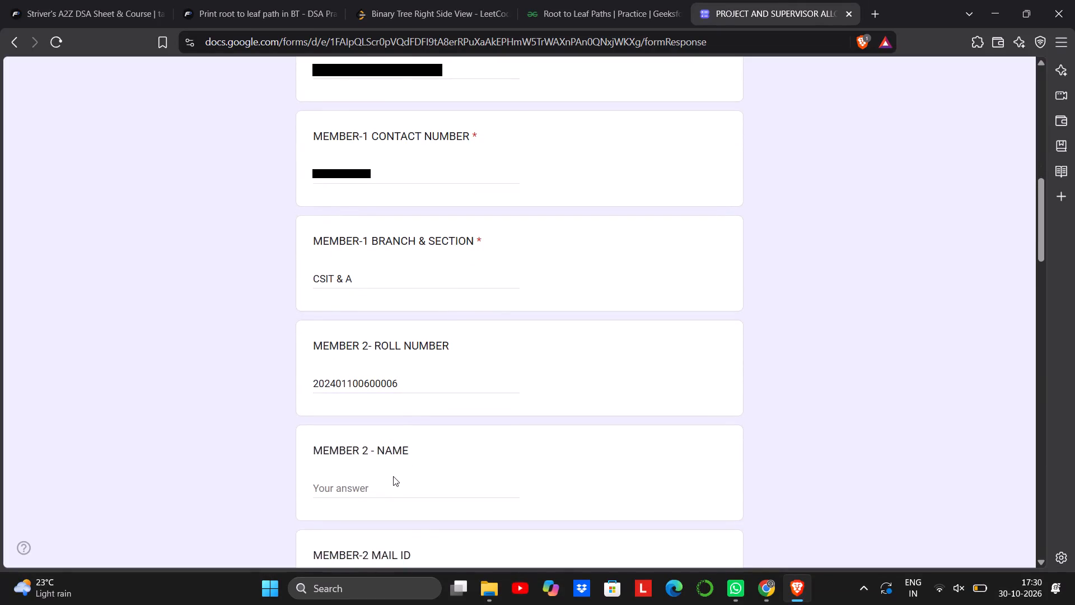
scroll(447, 484, "down", 1)
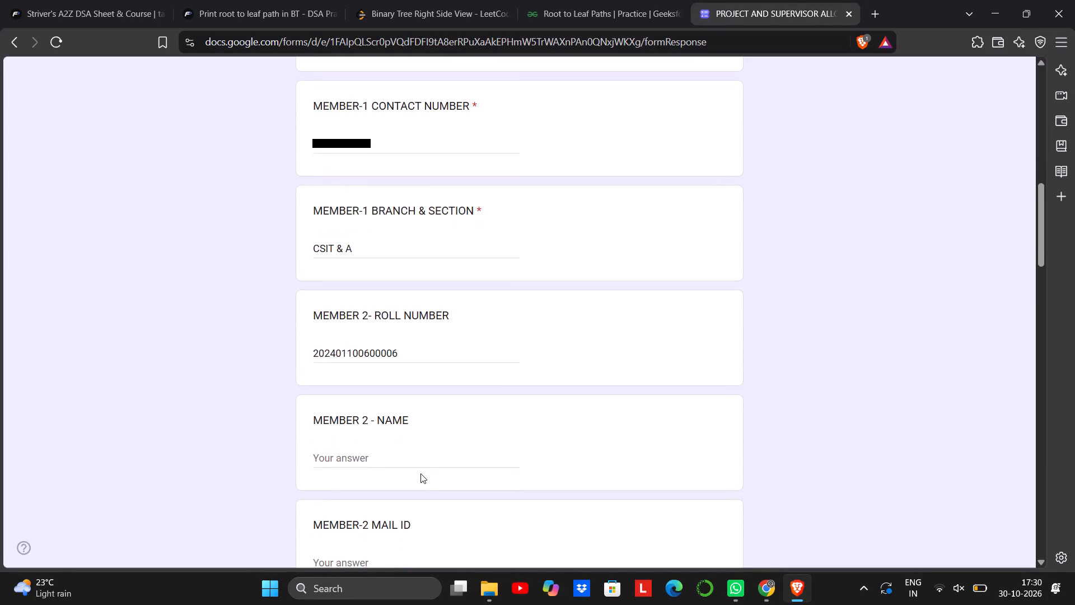
left_click(413, 462)
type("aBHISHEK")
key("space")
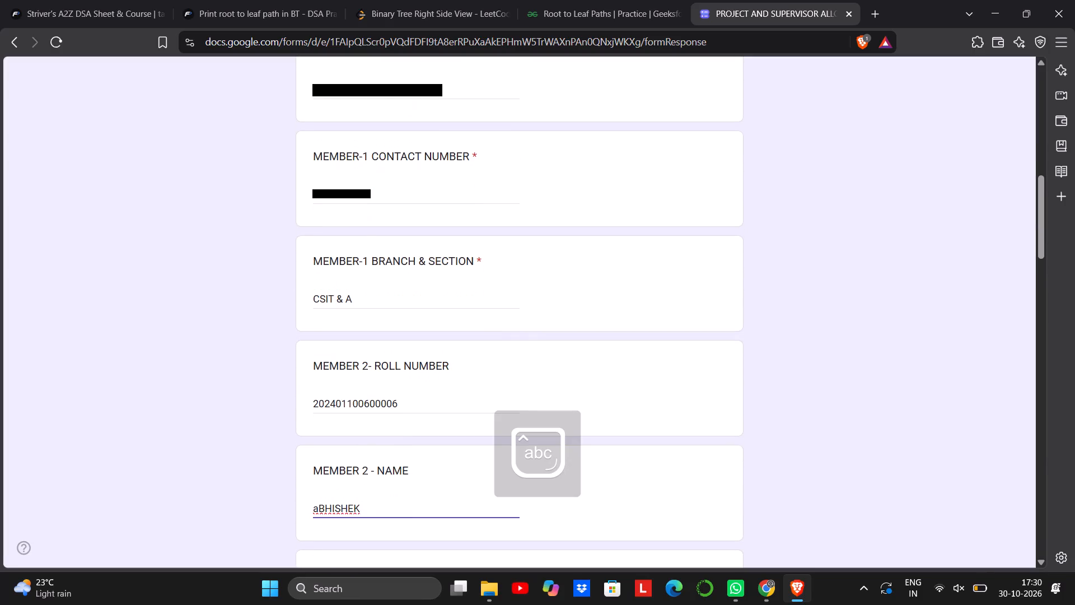
left_click_drag(361, 509, 305, 509)
key("BackSpace")
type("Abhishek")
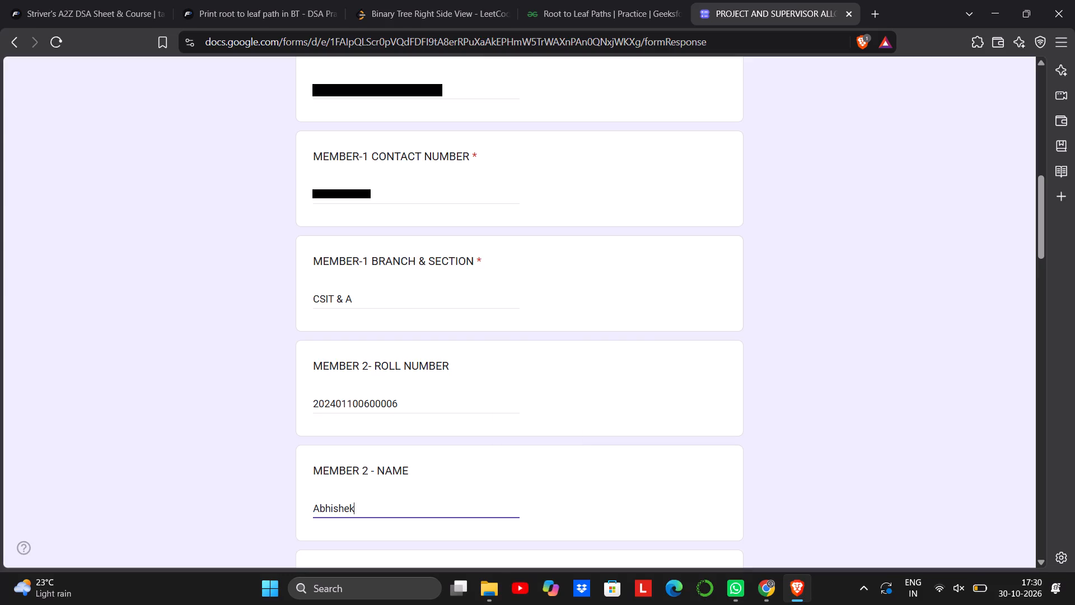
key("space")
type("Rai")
scroll(305, 509, "down", 2)
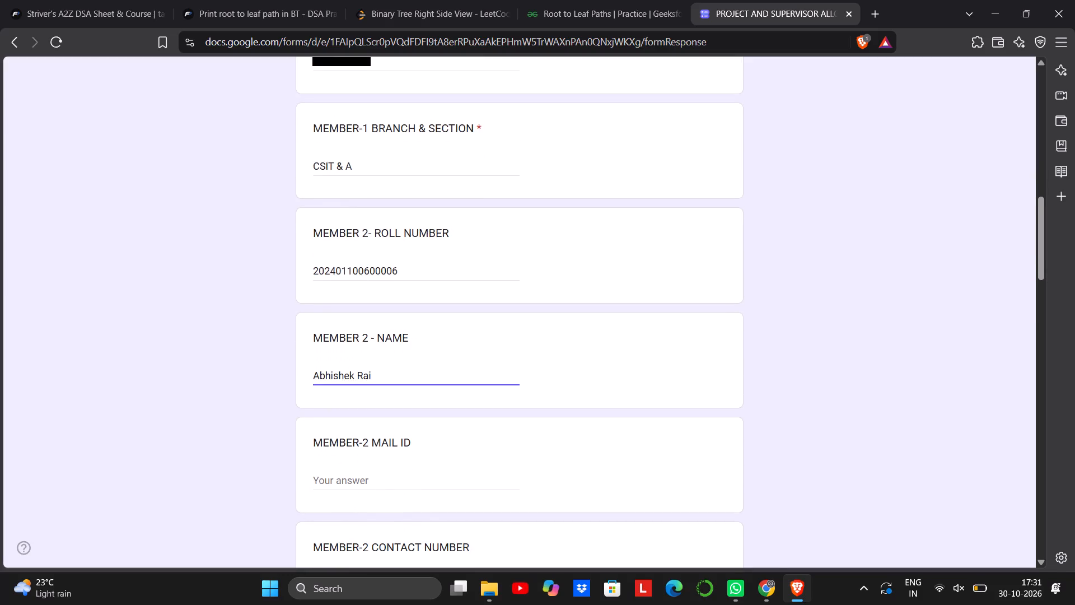
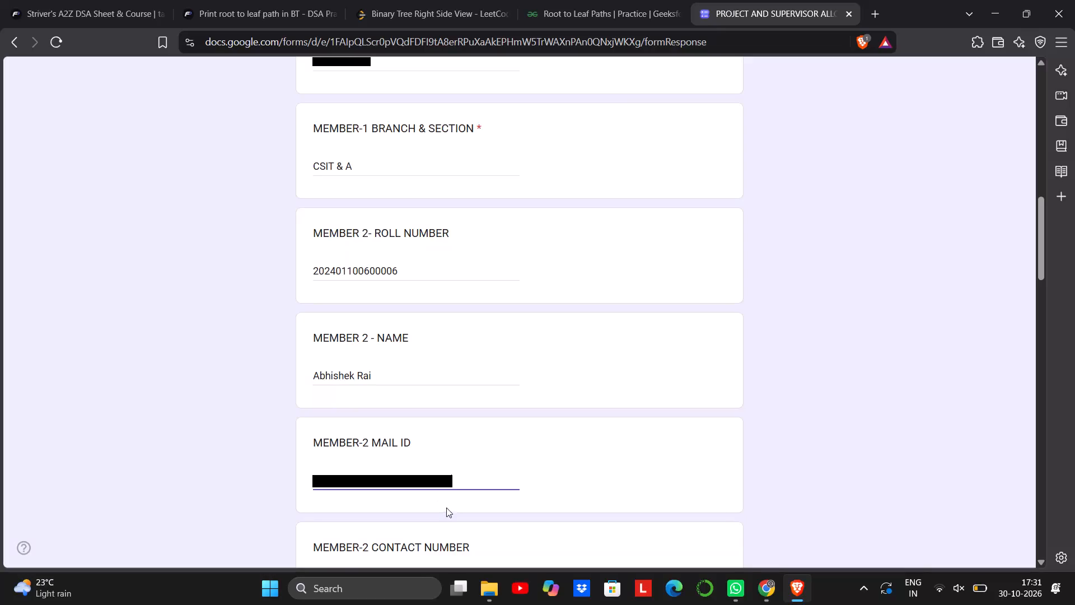
Fill in the second member's contact number in the project and supervisor form.
scroll(450, 509, "down", 2)
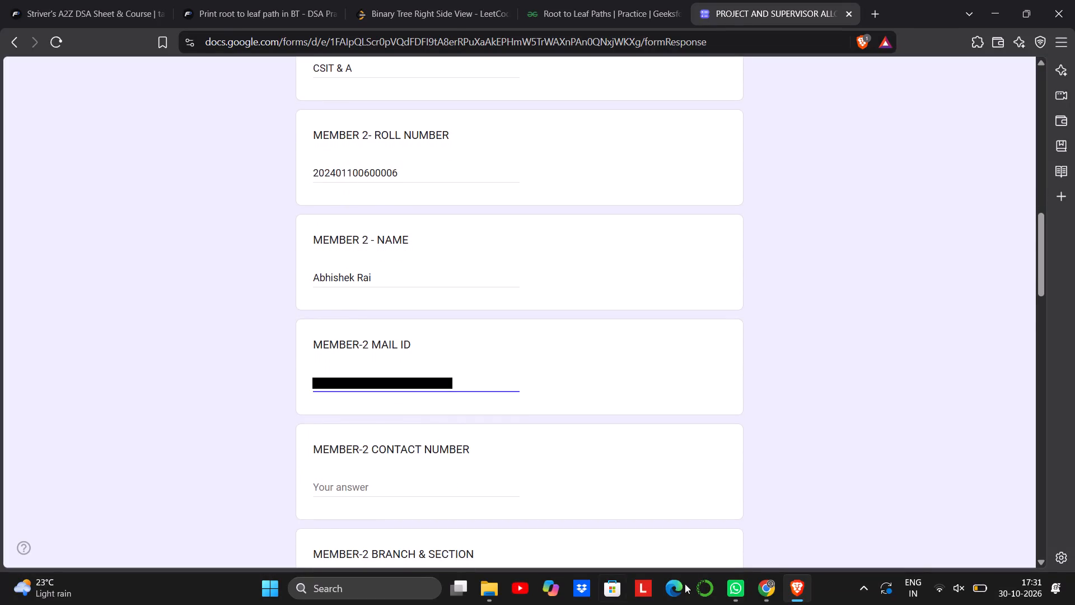
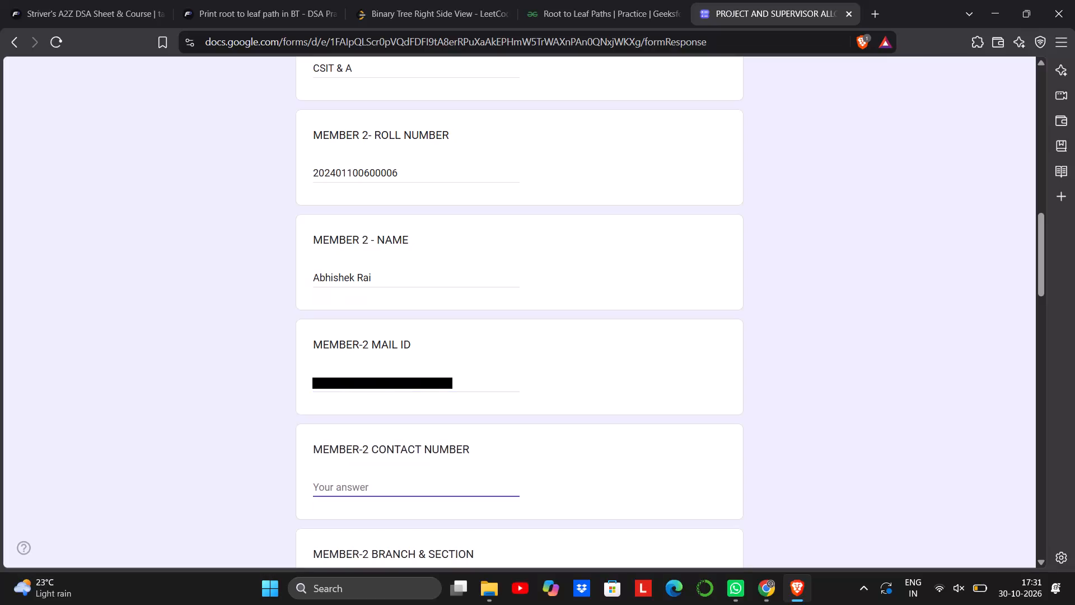
Fill in the second member's contact number with the copied number.
key("ctrl+v")
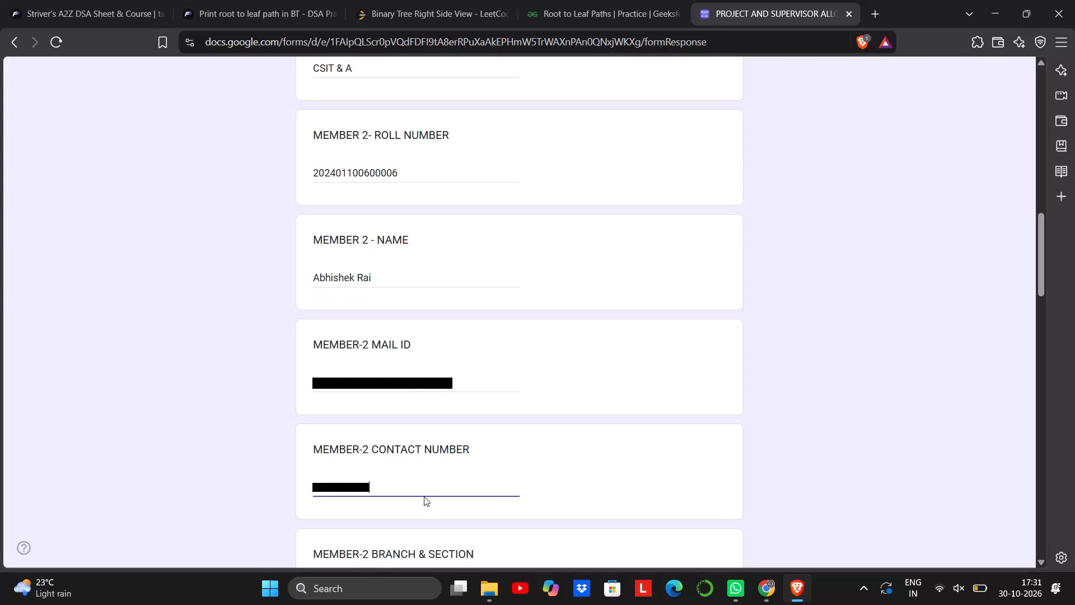
Fill in the second member's branch and section as IT-A.
scroll(424, 496, "down", 1)
left_click(412, 499)
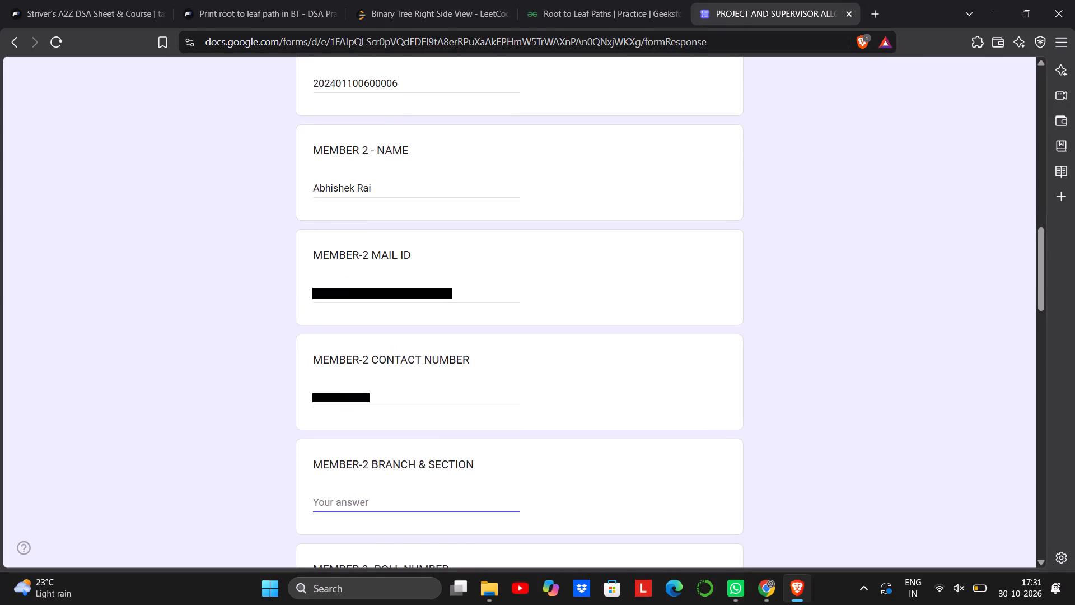
type("IT")
scroll(412, 499, "up", 2)
scroll(412, 499, "down", 1)
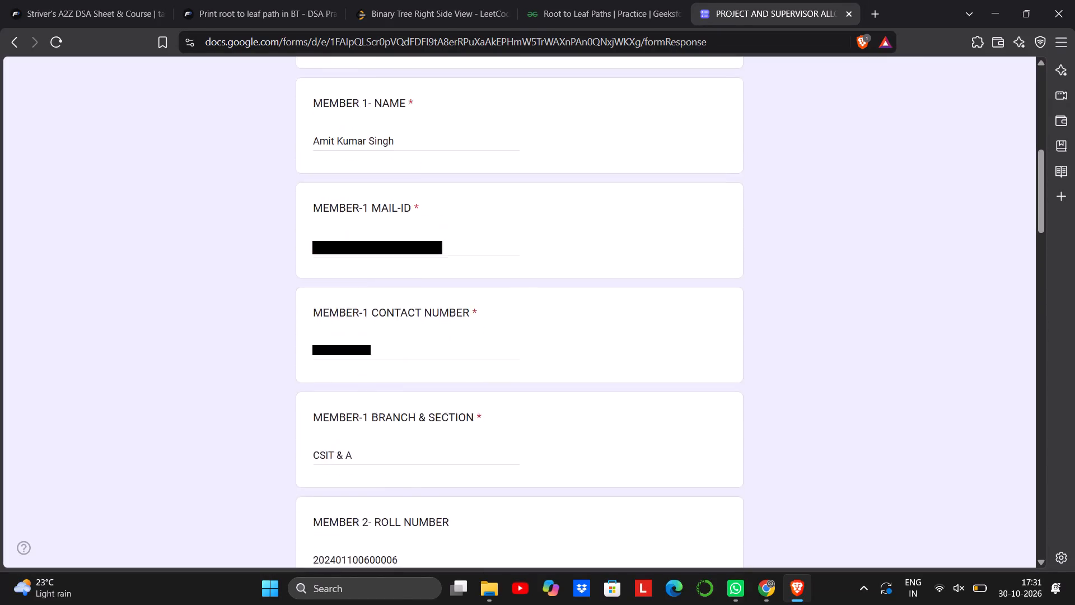
scroll(412, 499, "down", 5)
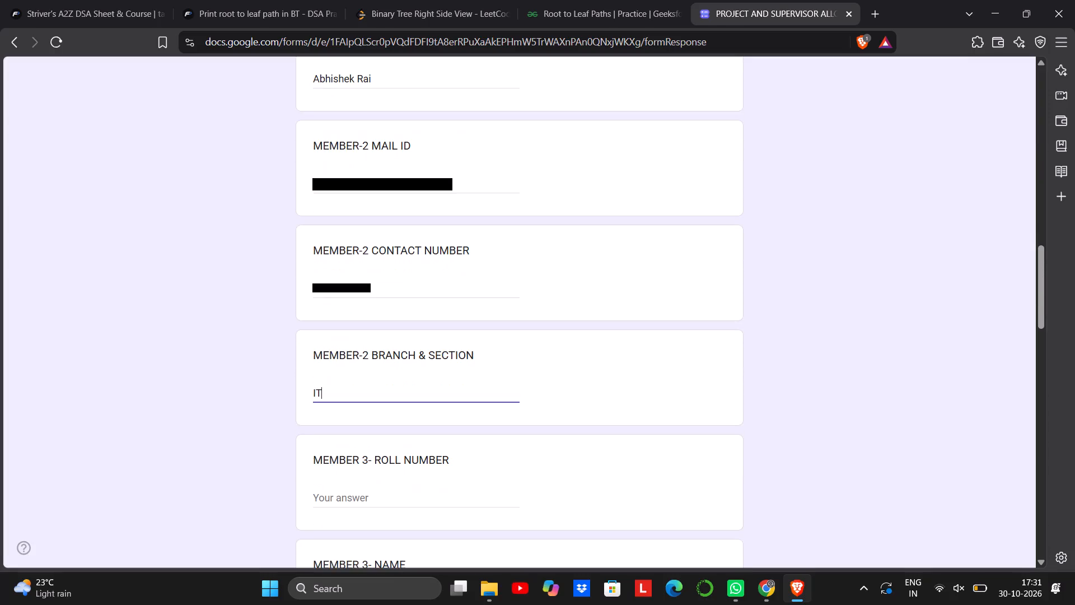
scroll(412, 499, "down", 1)
type("-A")
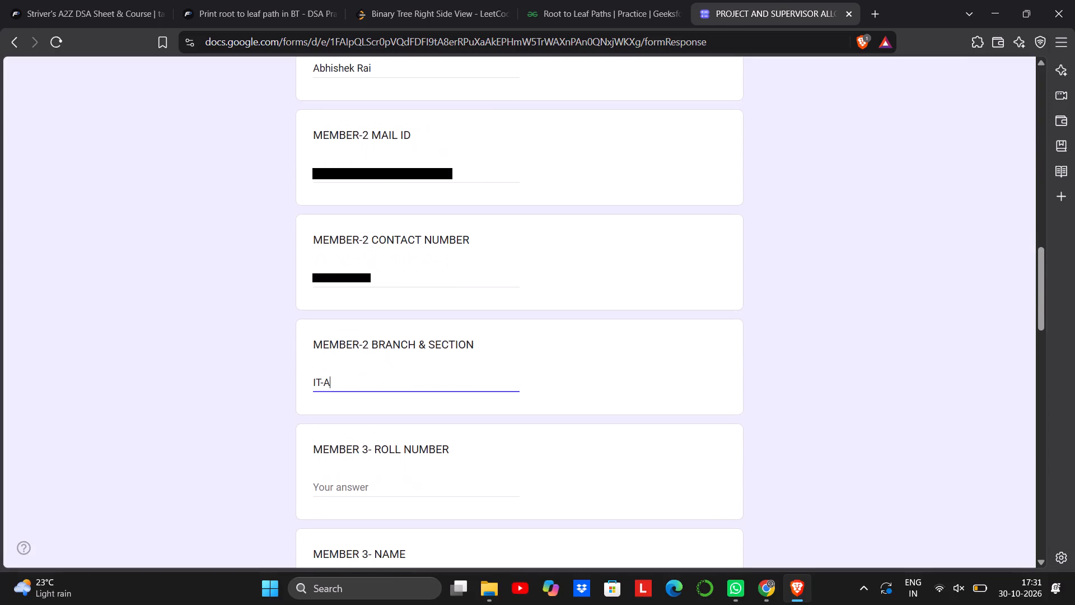
Change the first member's branch and section to CSIT - A, using a hyphen as the separator.
scroll(412, 499, "up", 2)
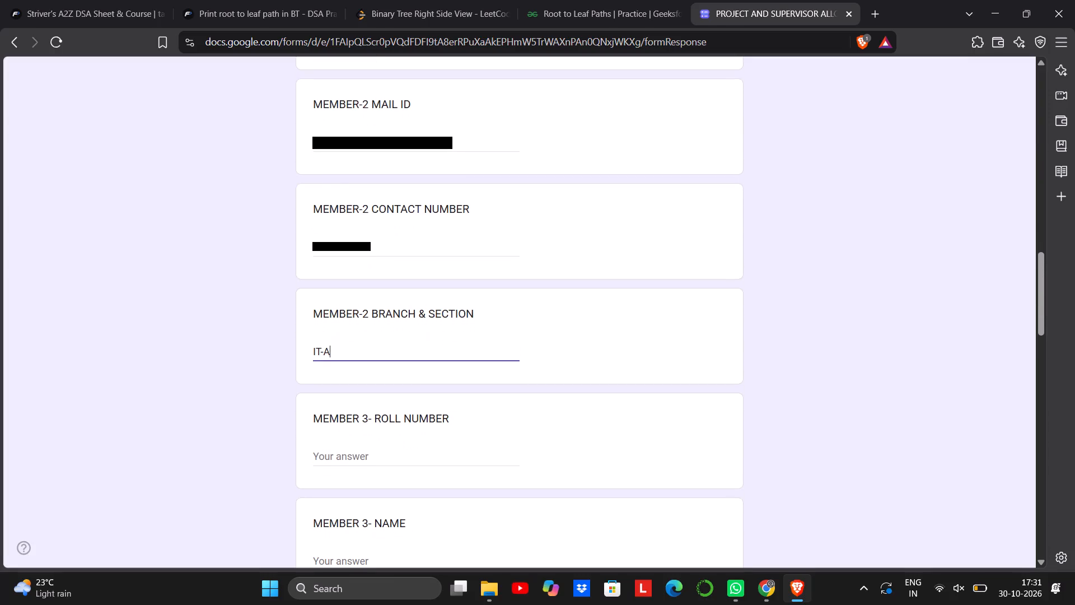
scroll(412, 499, "up", 3)
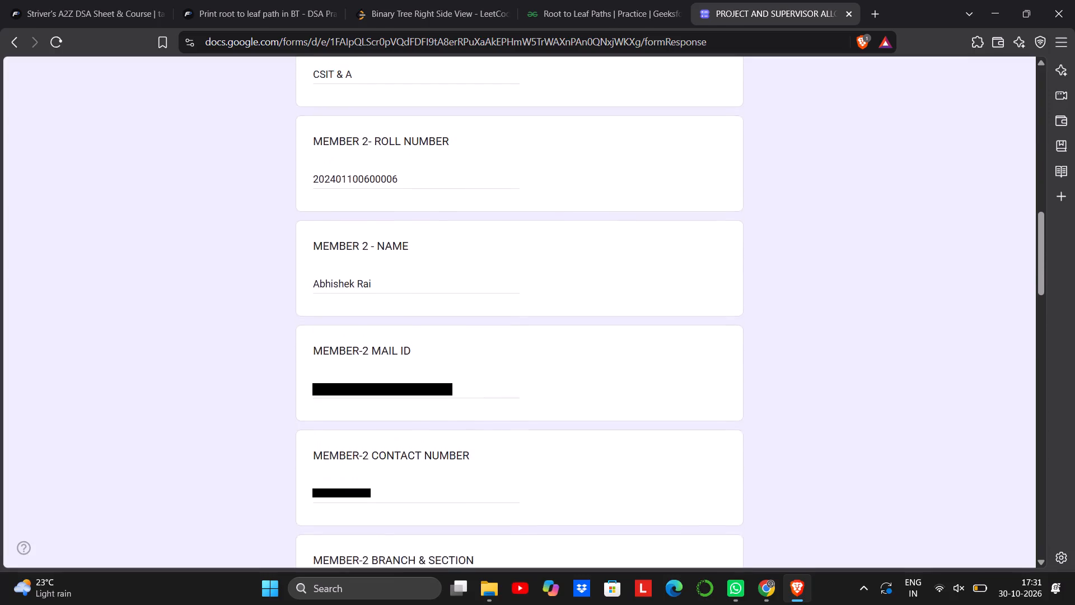
scroll(412, 499, "up", 1)
scroll(412, 499, "down", 2)
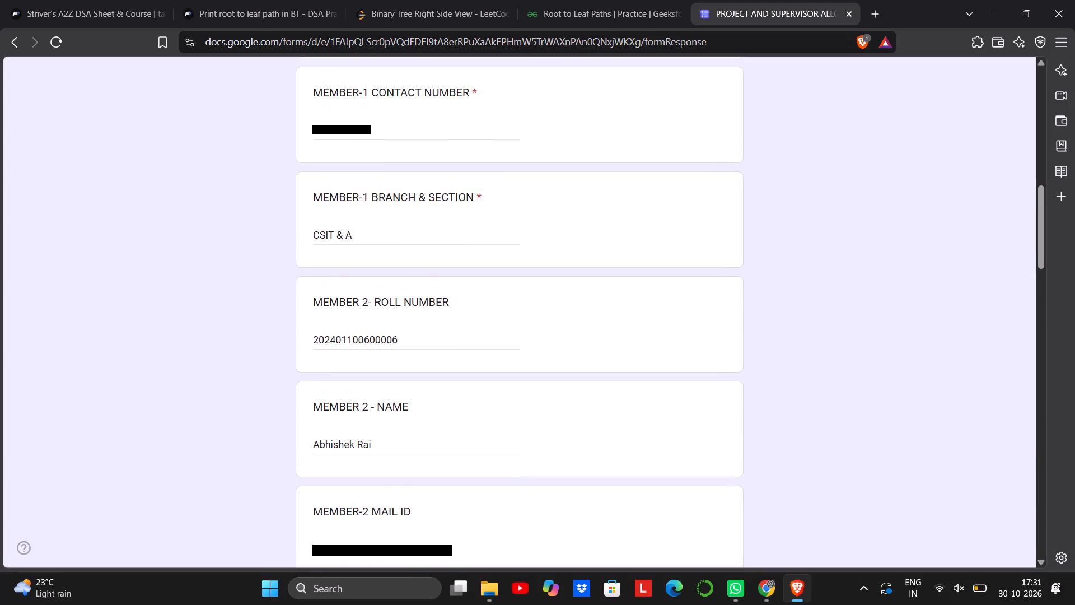
scroll(412, 499, "down", 3)
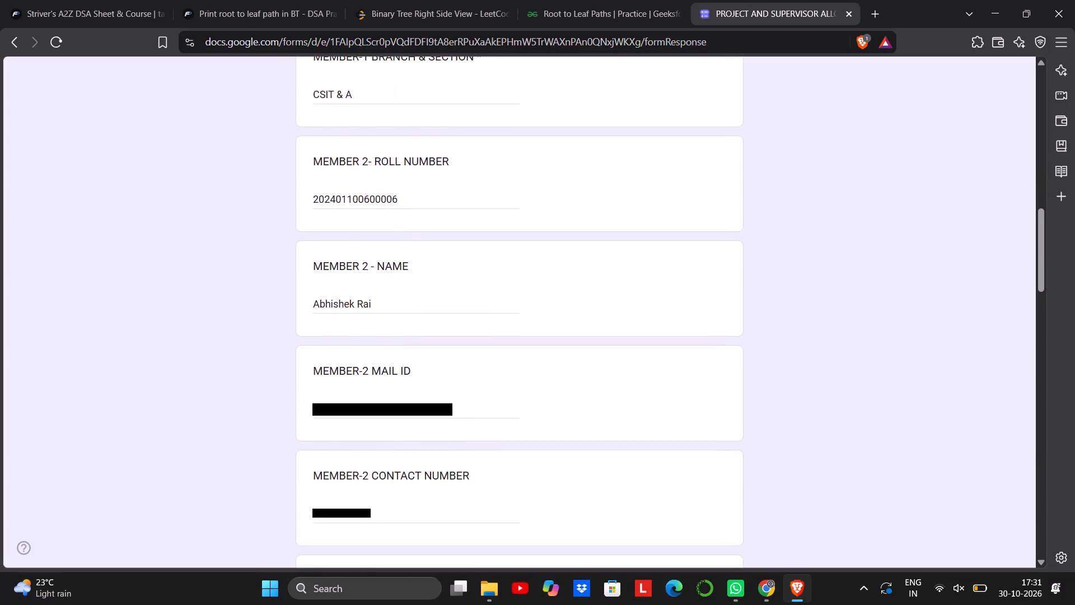
scroll(412, 499, "up", 1)
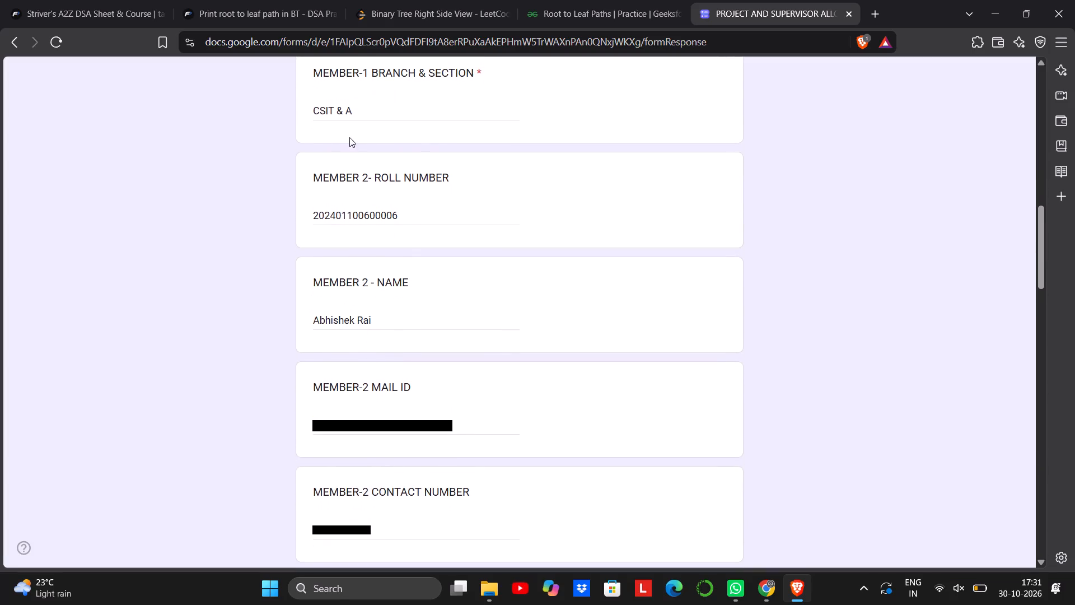
left_click(345, 118)
key("BackSpace")
key("BackSpace")
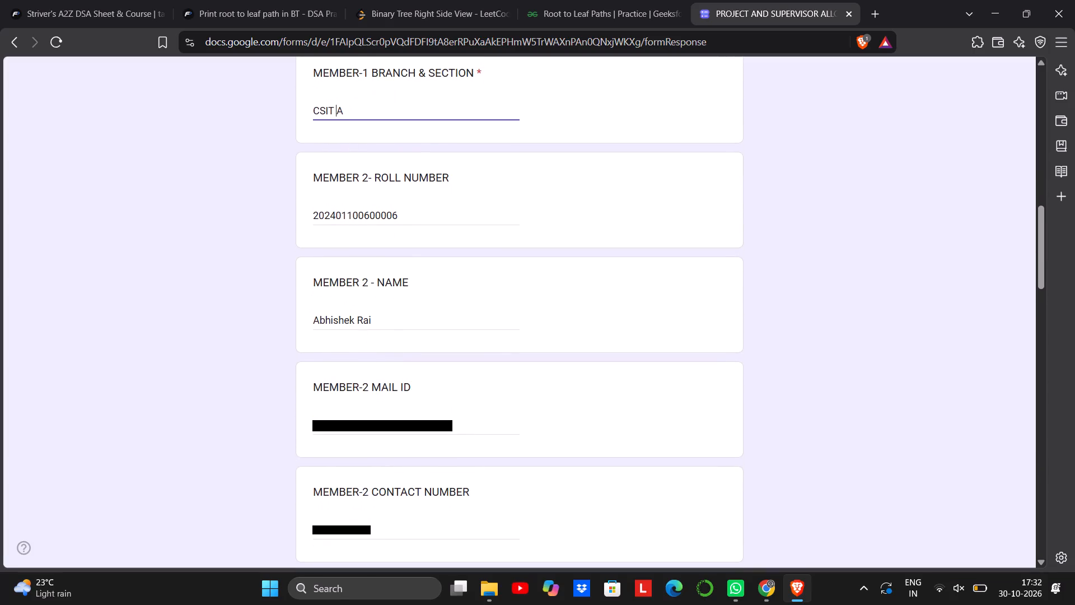
type("-")
key("space")
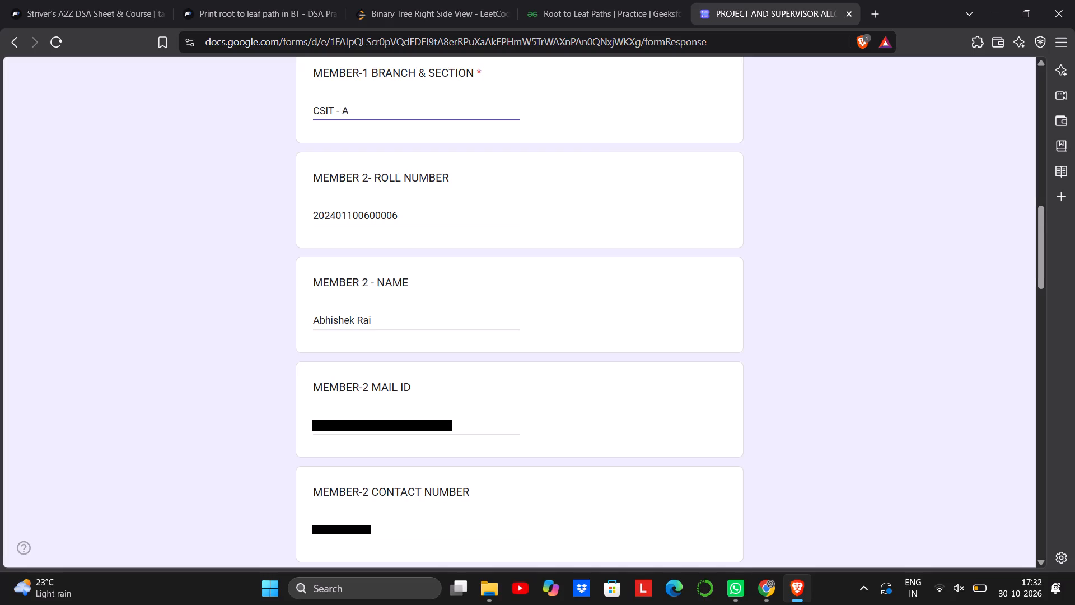
Activate the third member's roll number answer for entry.
scroll(345, 118, "down", 6)
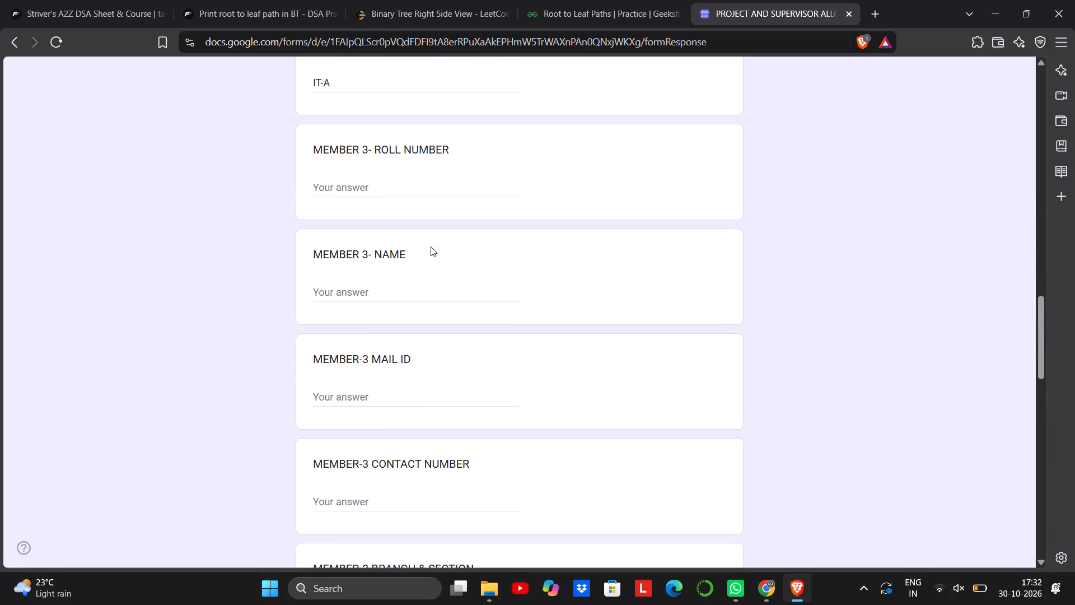
scroll(370, 189, "up", 1)
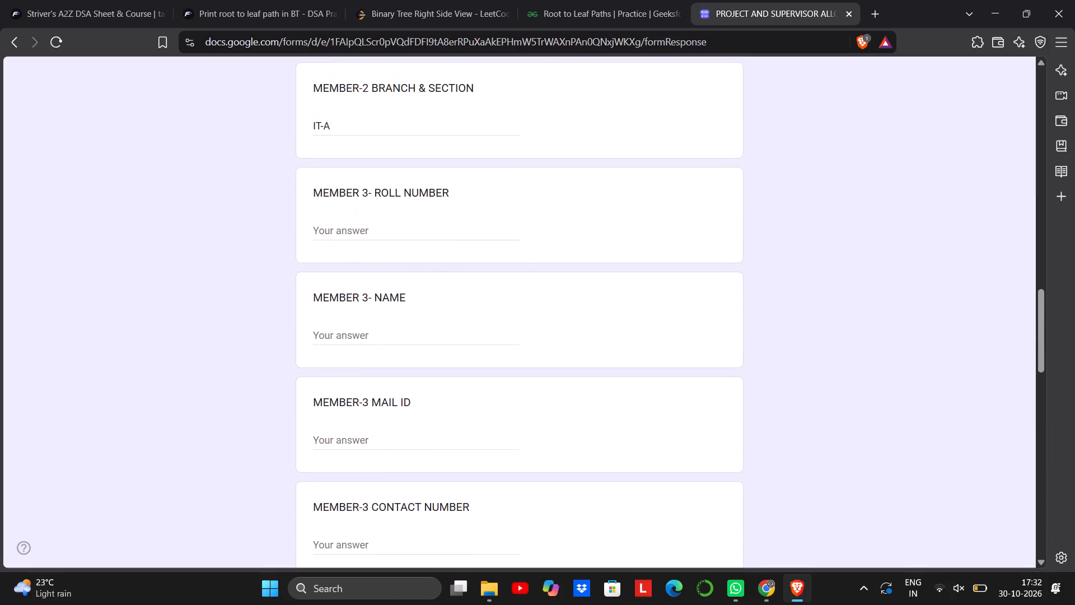
left_click(377, 234)
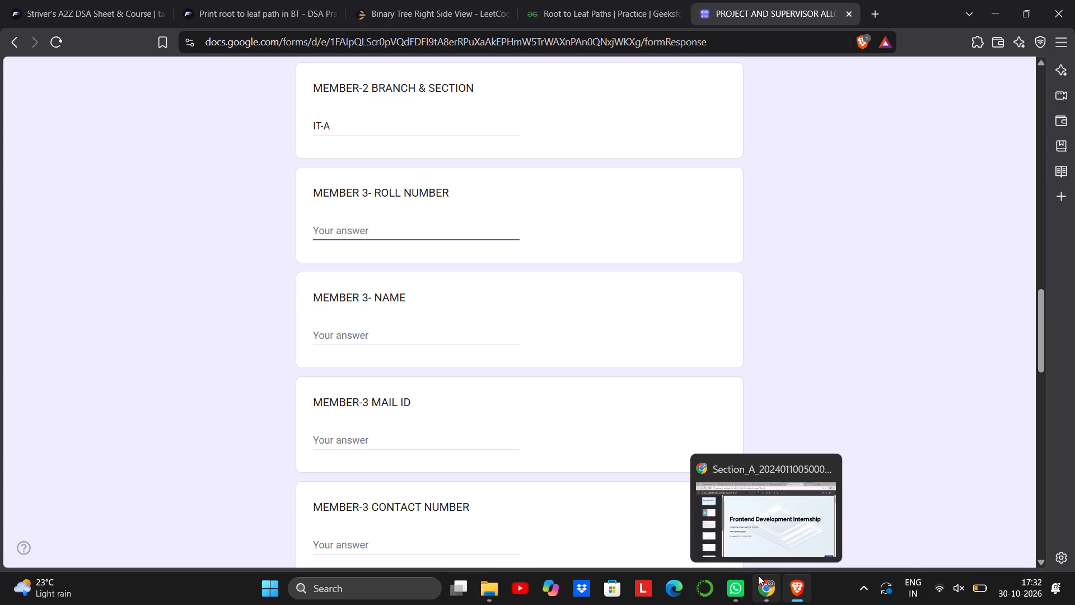
Review the second member's answers and the third member's fields in the form.
scroll(758, 575, "up", 2)
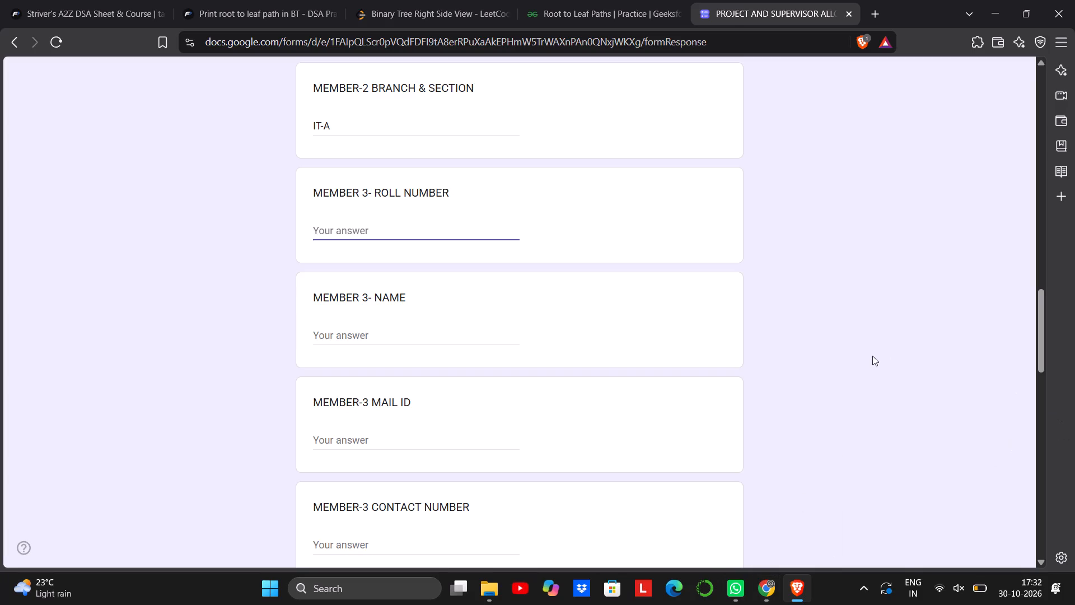
scroll(872, 356, "up", 1)
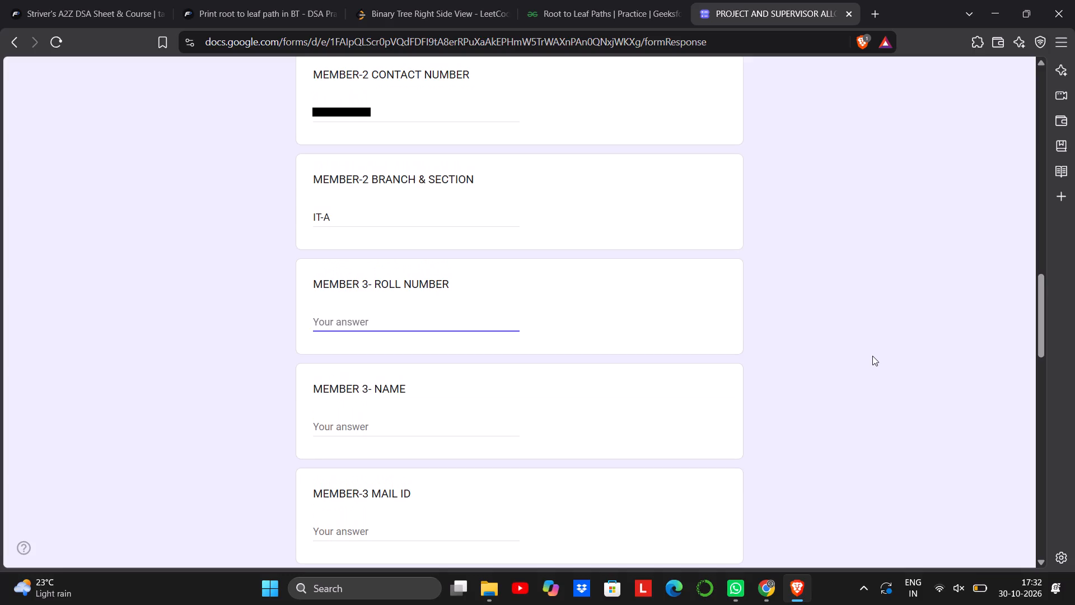
scroll(872, 356, "up", 2)
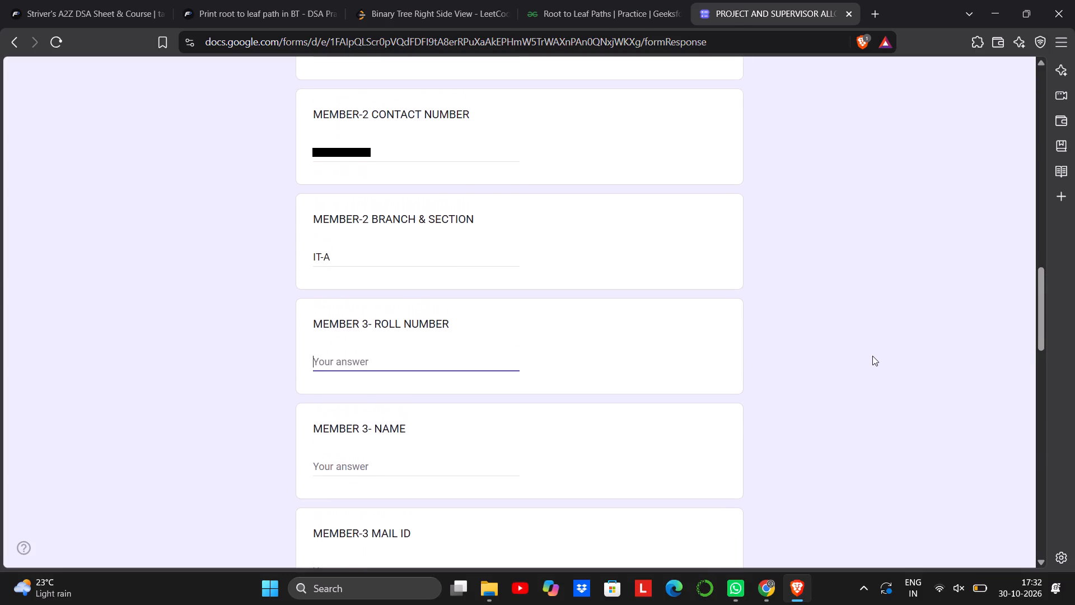
scroll(872, 356, "up", 2)
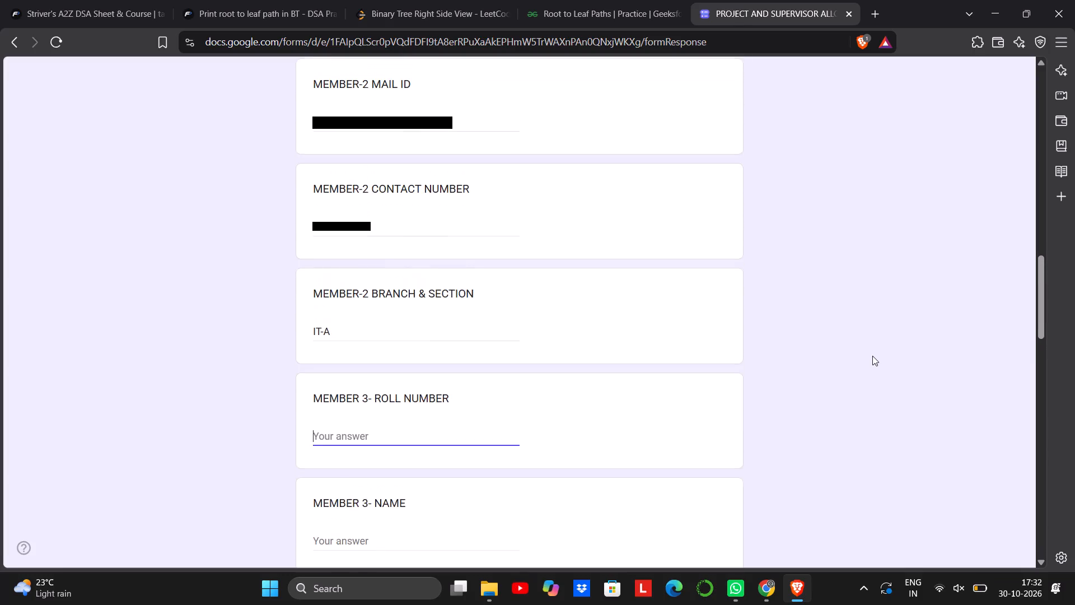
scroll(872, 356, "up", 2)
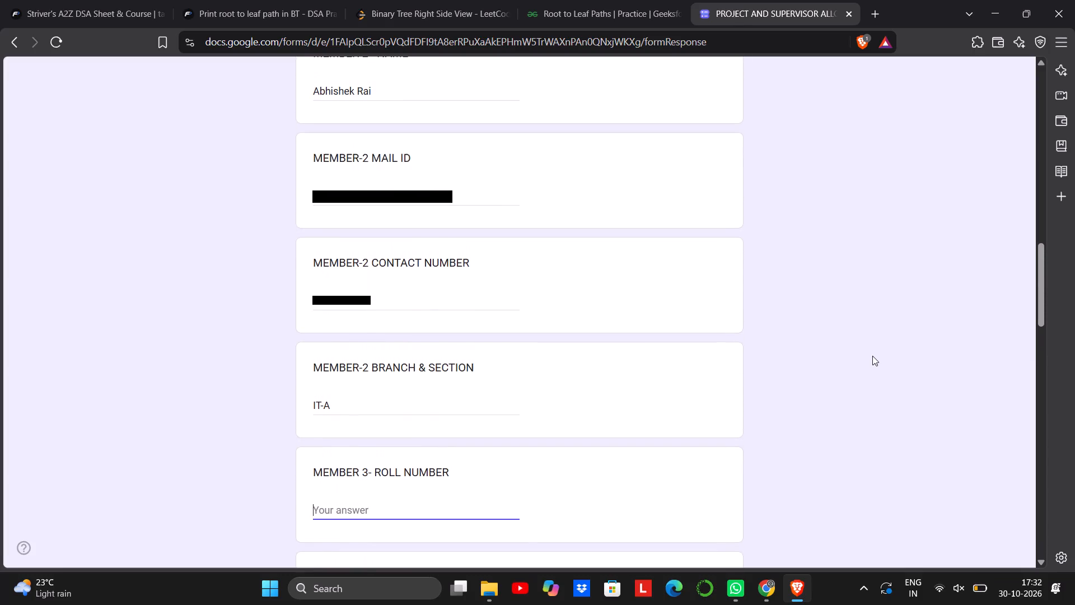
scroll(872, 356, "down", 6)
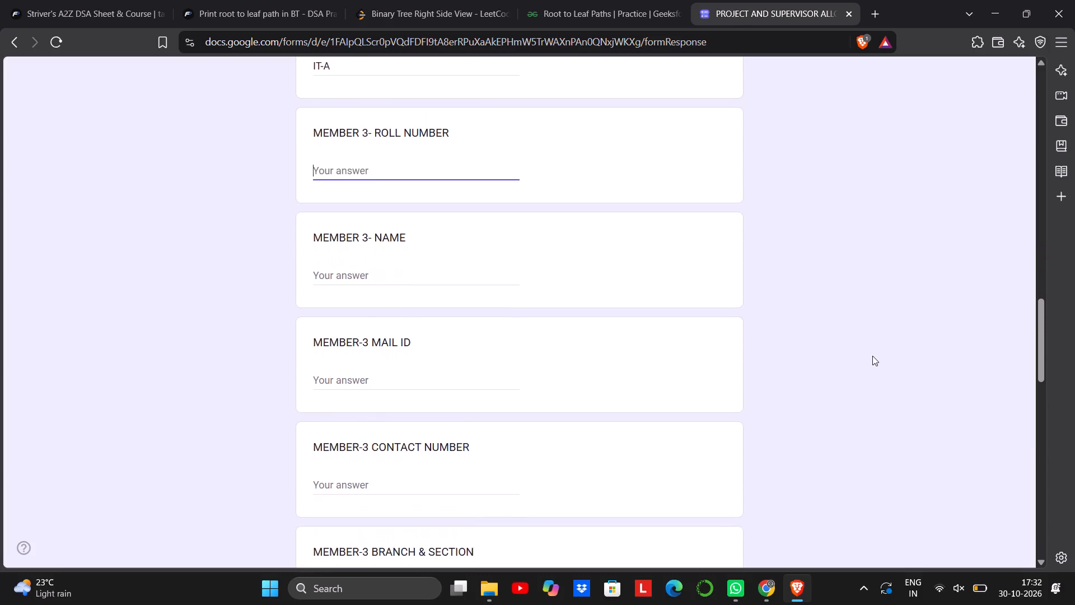
scroll(872, 356, "down", 1)
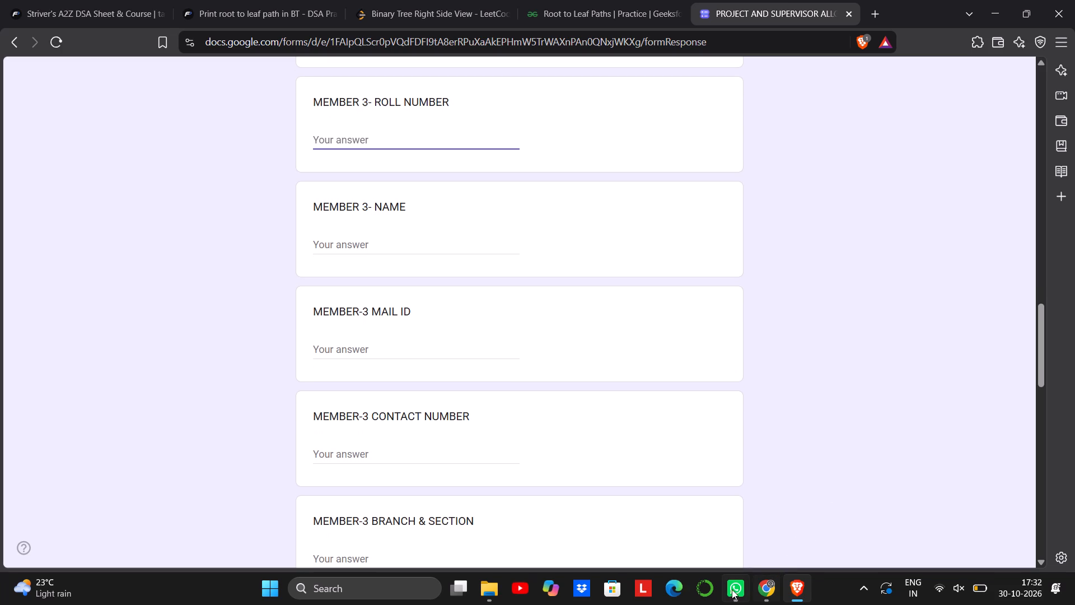
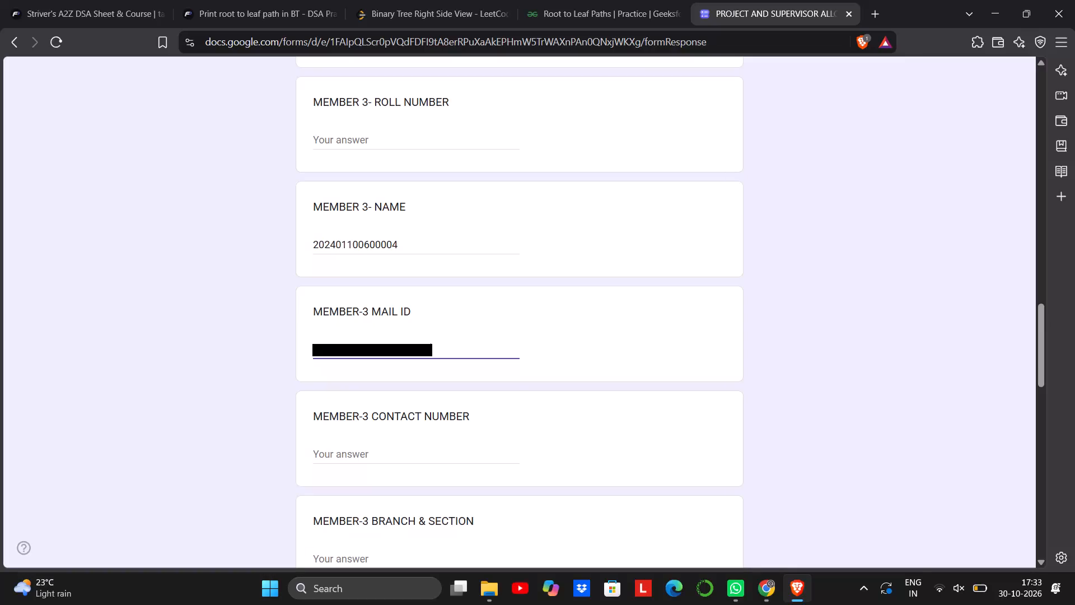
Correct the third member's mail ID by inserting the letter a at the beginning of the address.
left_click(312, 349)
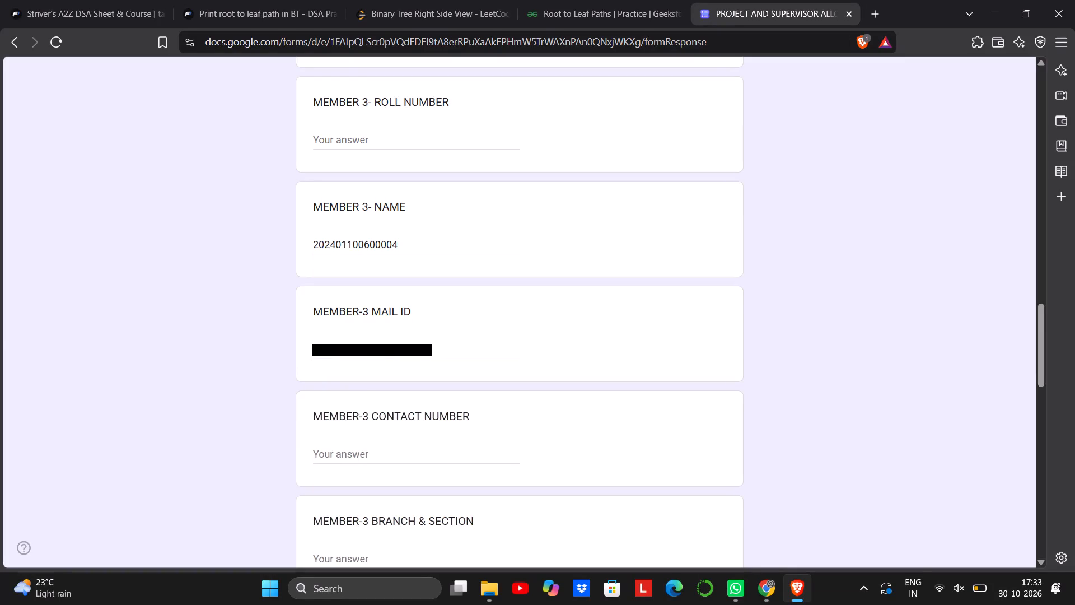
left_click(314, 349)
key("a")
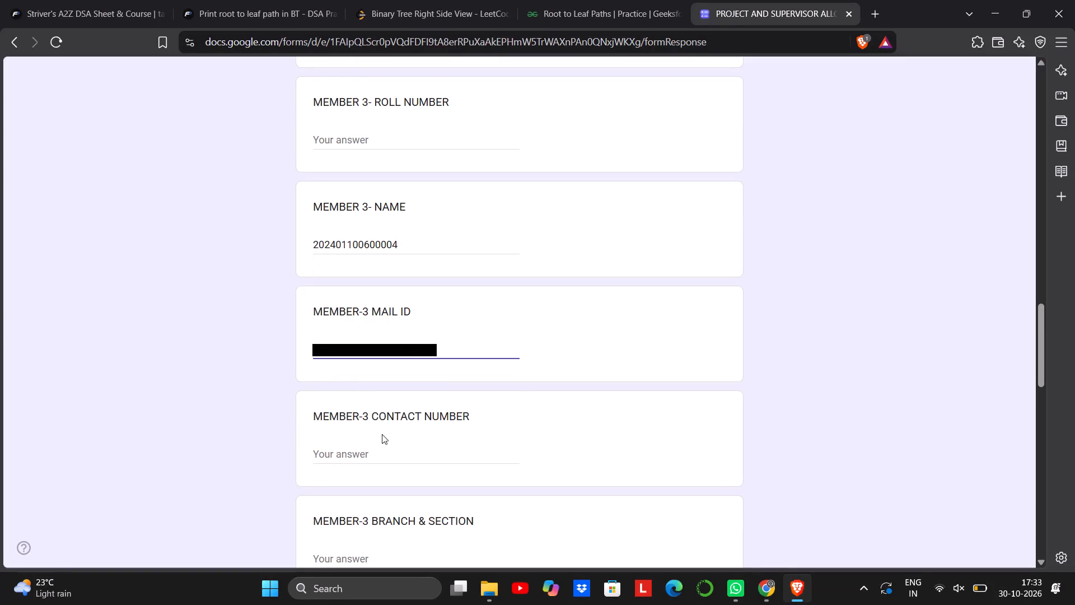
Activate the third member's contact number answer for entry.
left_click(380, 456)
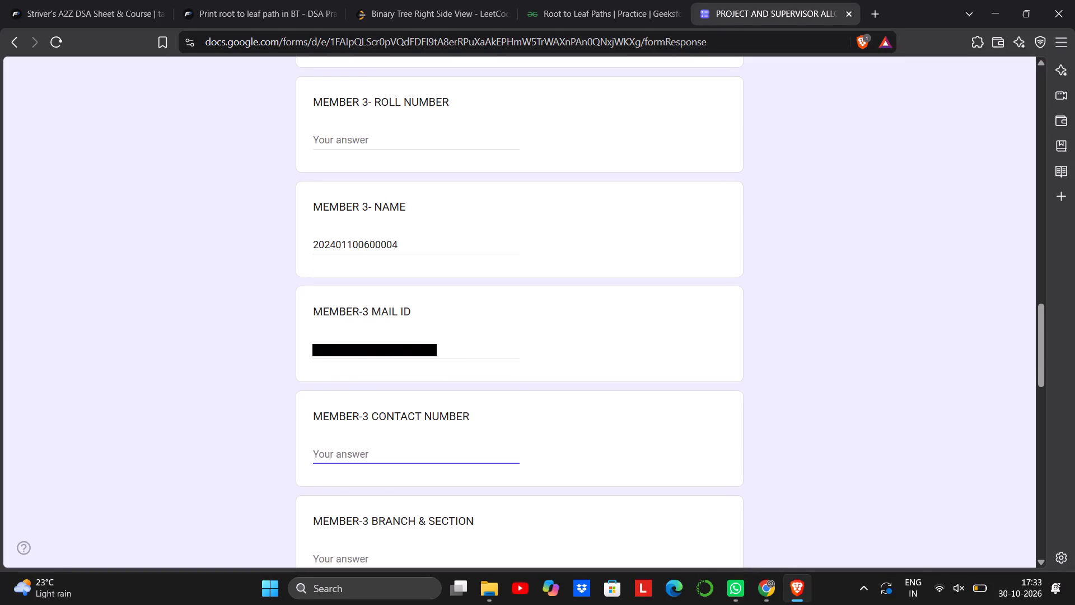
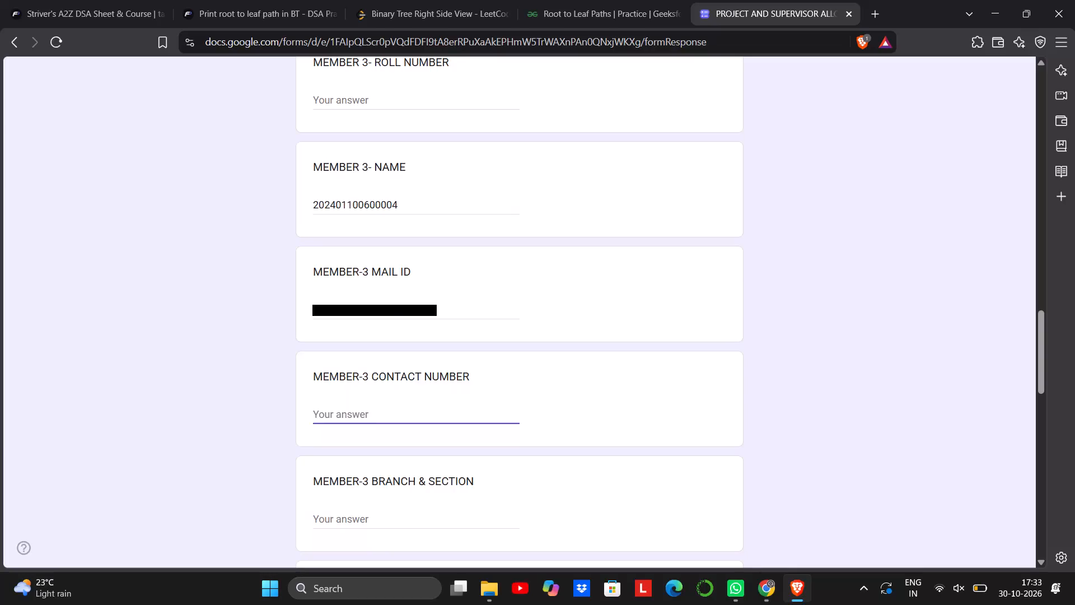
Review the answers given for the second and third members and the questions leading up to the fourth member.
scroll(420, 515, "down", 2)
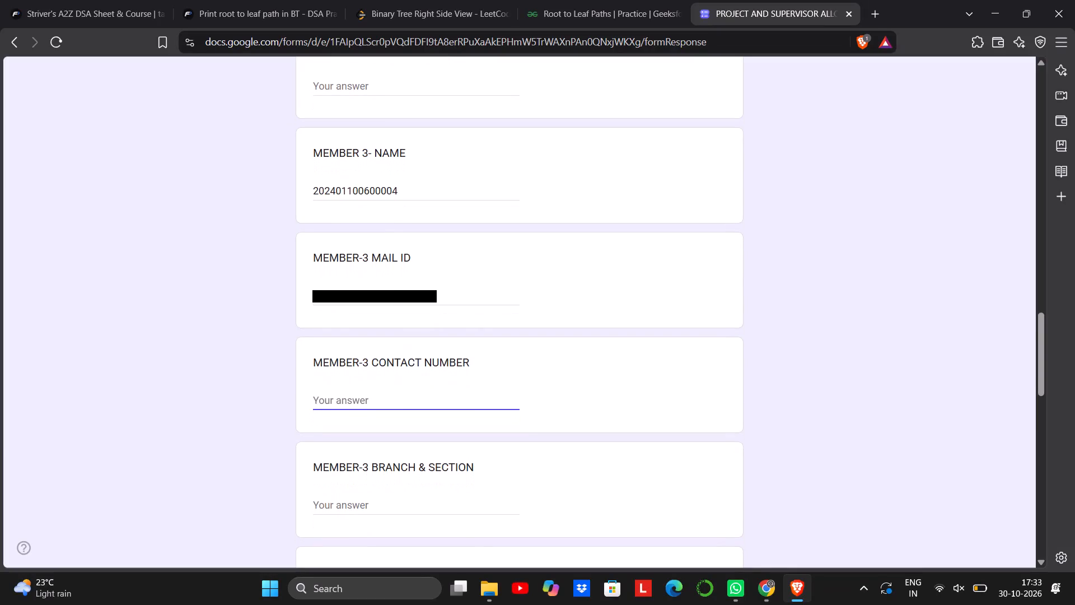
scroll(420, 515, "down", 1)
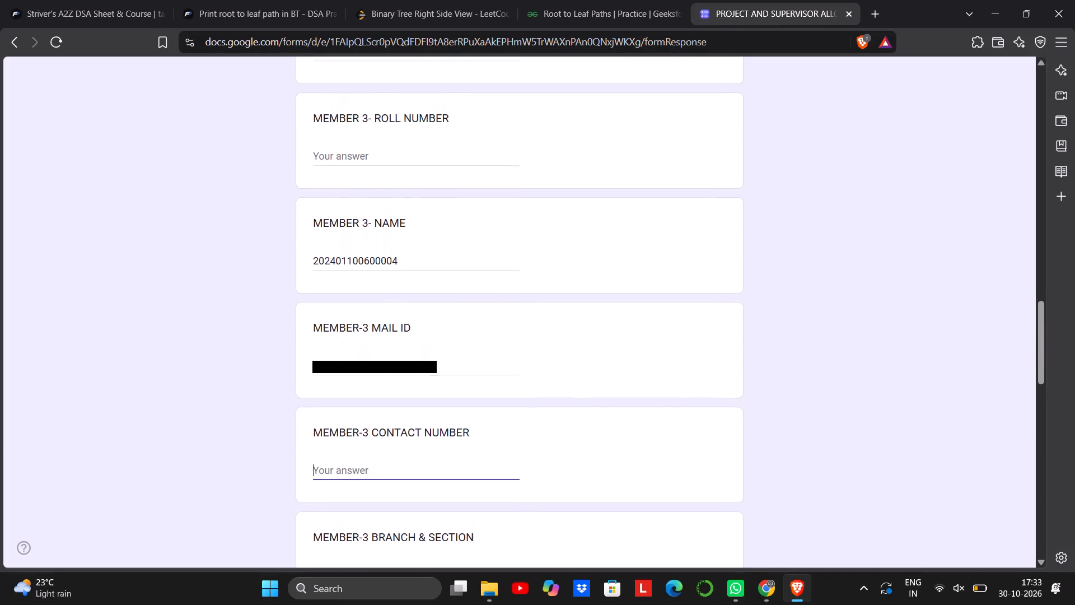
scroll(420, 515, "down", 1)
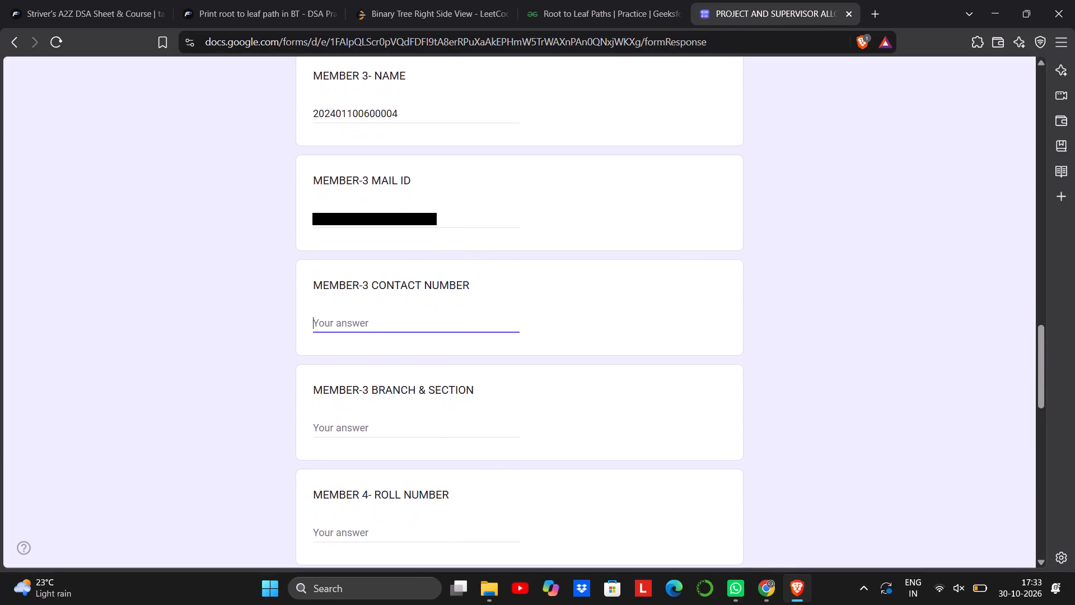
left_click(396, 529)
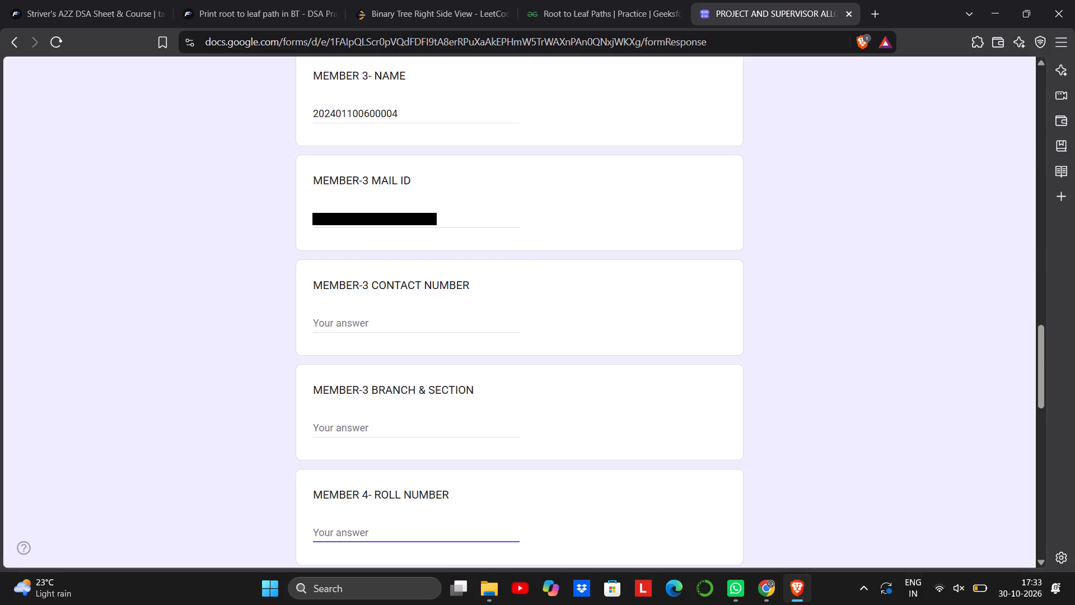
scroll(396, 529, "up", 1)
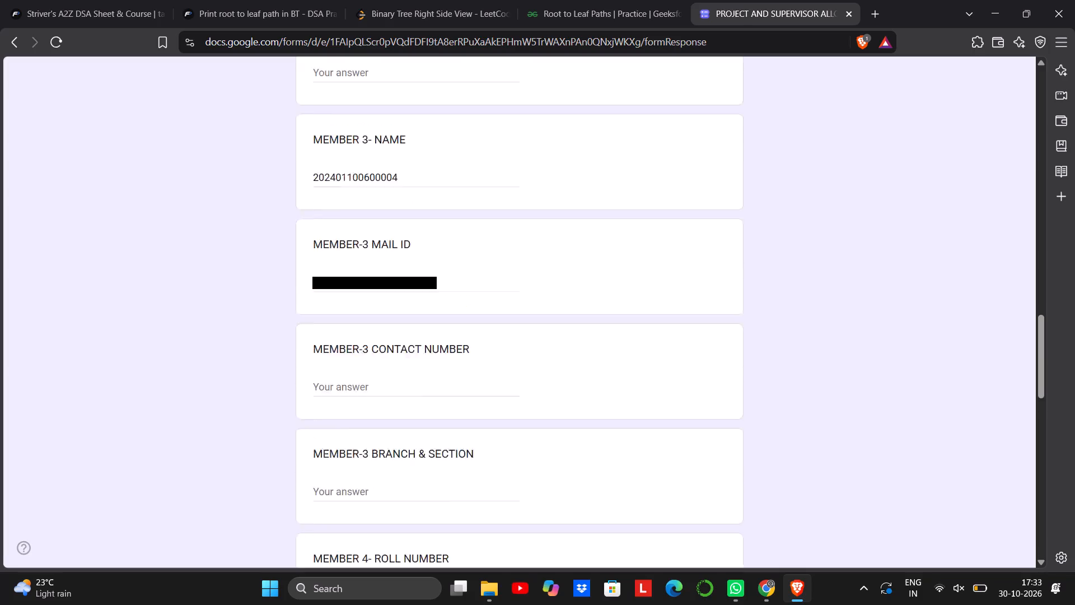
scroll(396, 529, "up", 4)
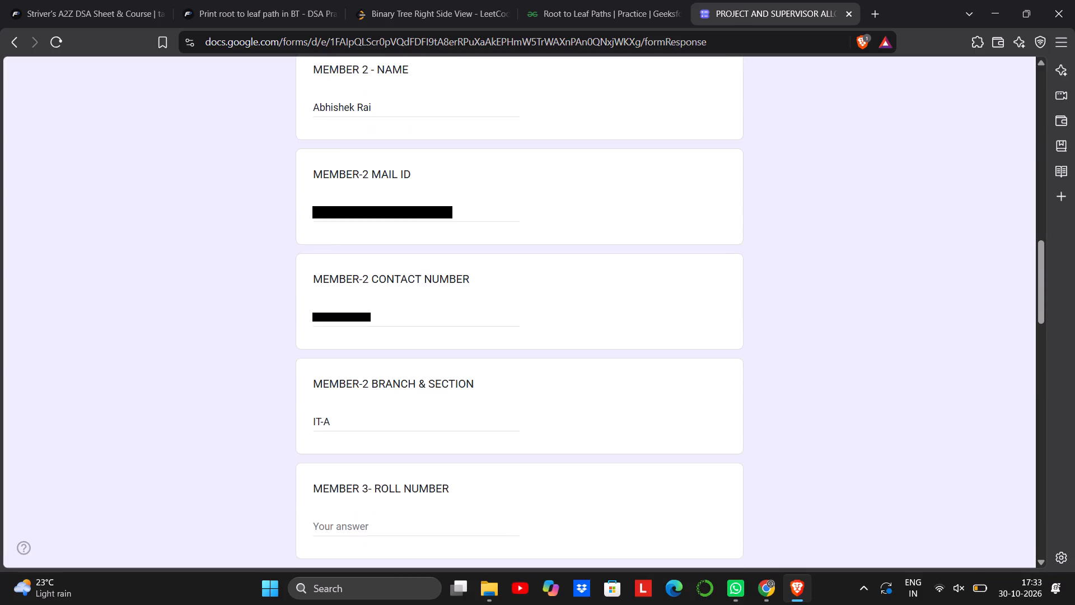
scroll(396, 529, "up", 1)
Copy the roll number from the third member's name answer into the third member's roll number answer.
scroll(396, 529, "down", 2)
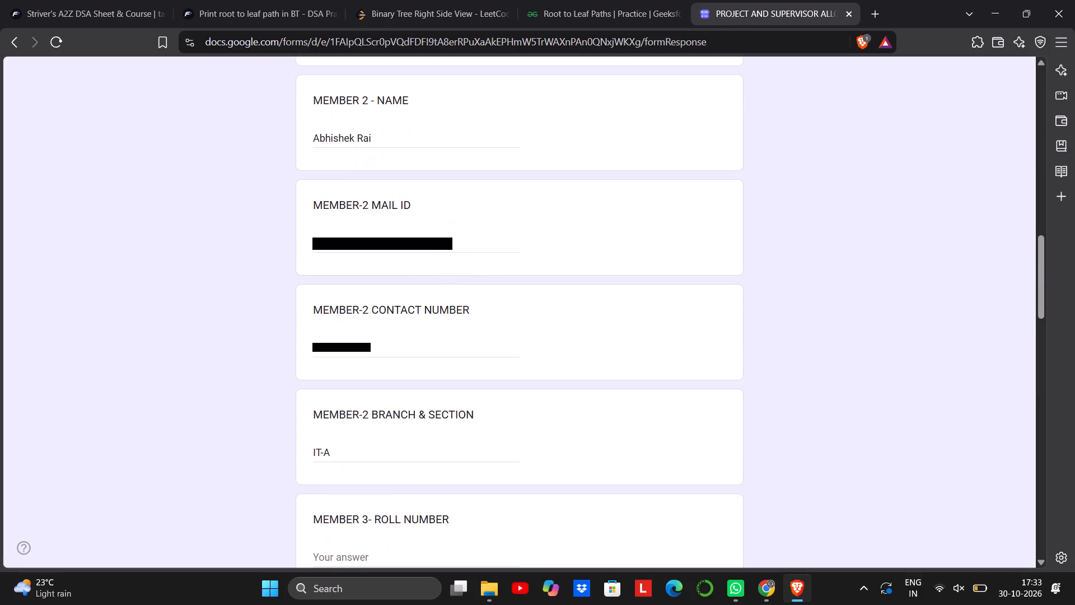
scroll(396, 529, "down", 1)
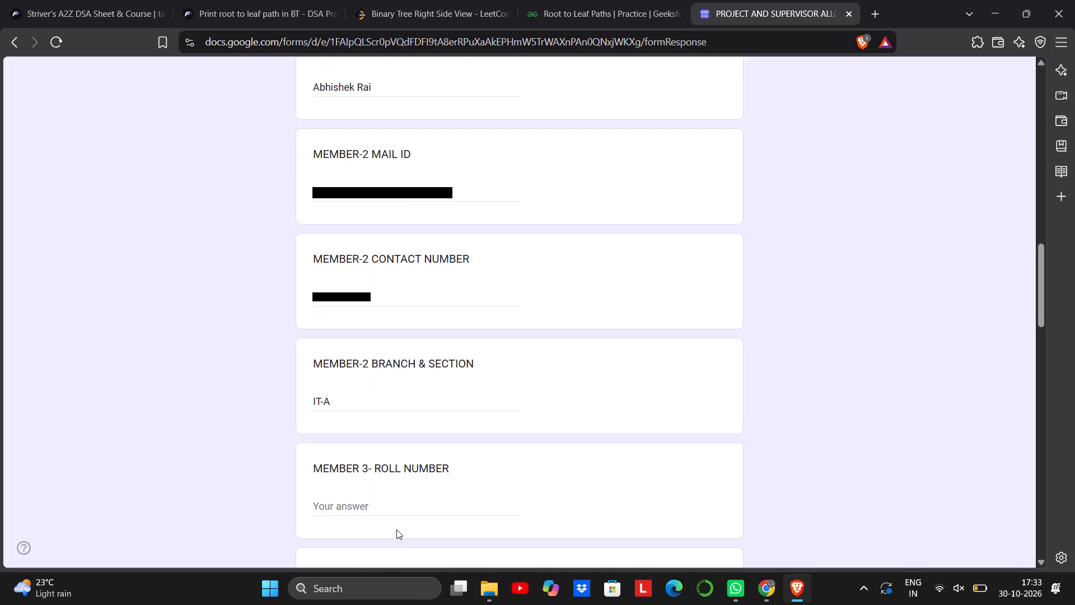
scroll(396, 529, "down", 1)
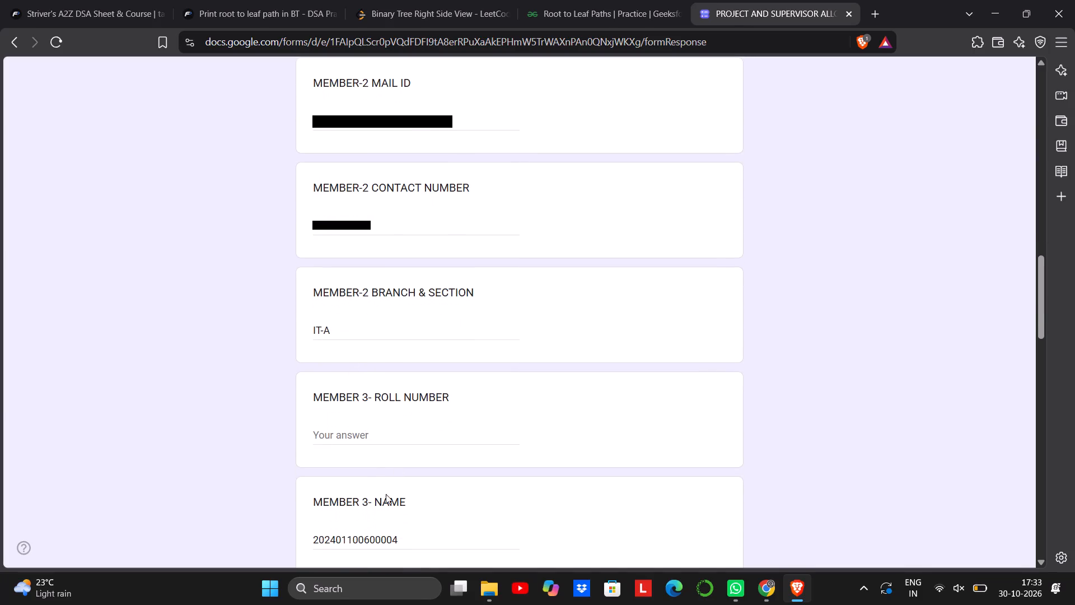
left_click_drag(399, 541, 303, 537)
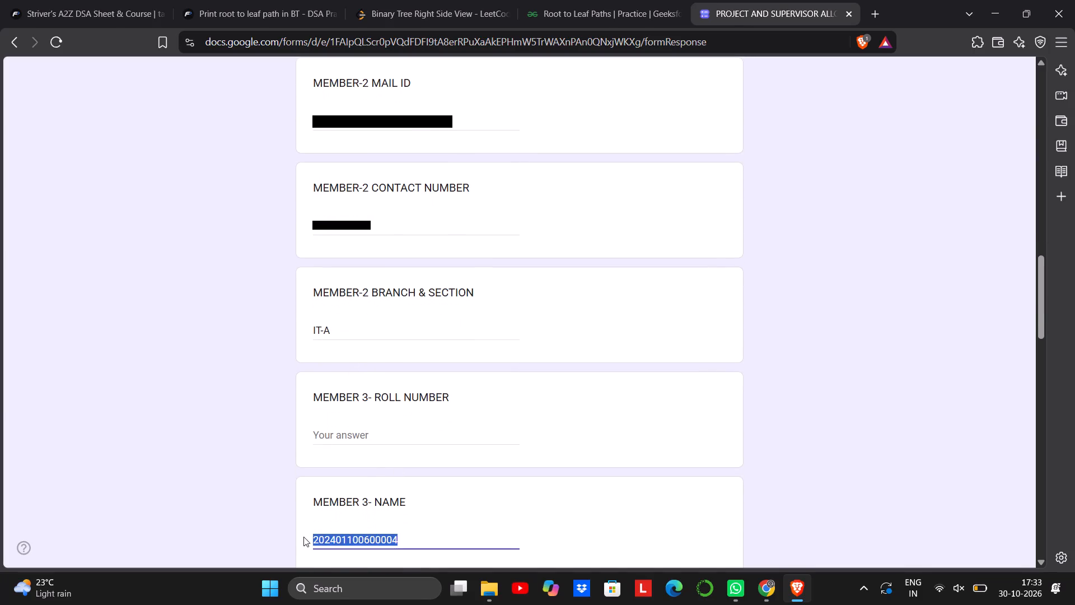
left_click_drag(303, 537, 328, 452)
key("ctrl+c")
left_click_drag(328, 452, 336, 432)
left_click(336, 432)
key("ctrl+v")
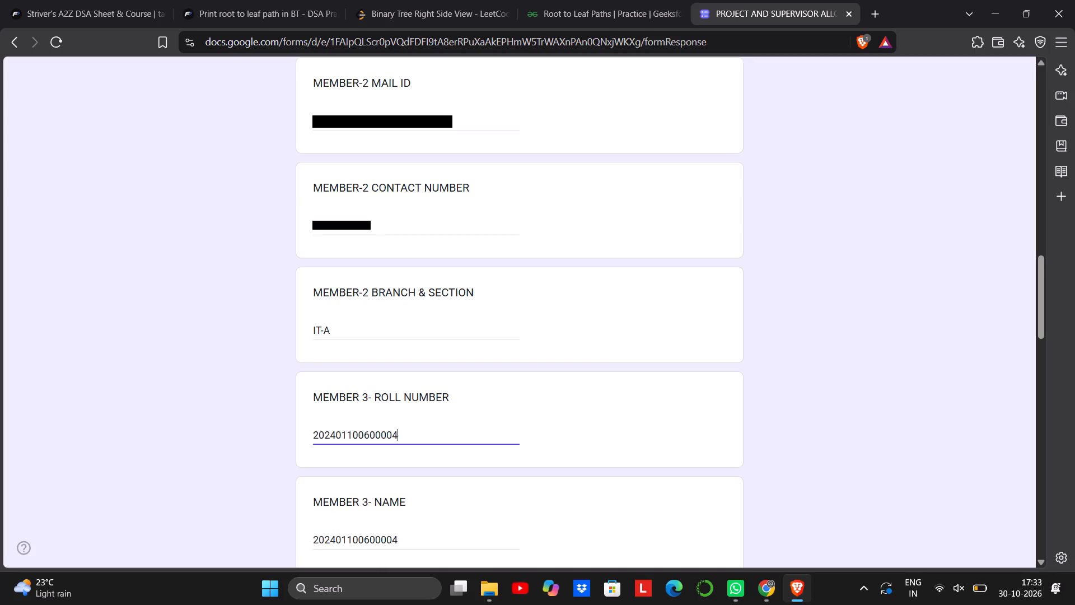
Replace the roll number in the third member's name answer with the member's full name.
double_click(354, 539)
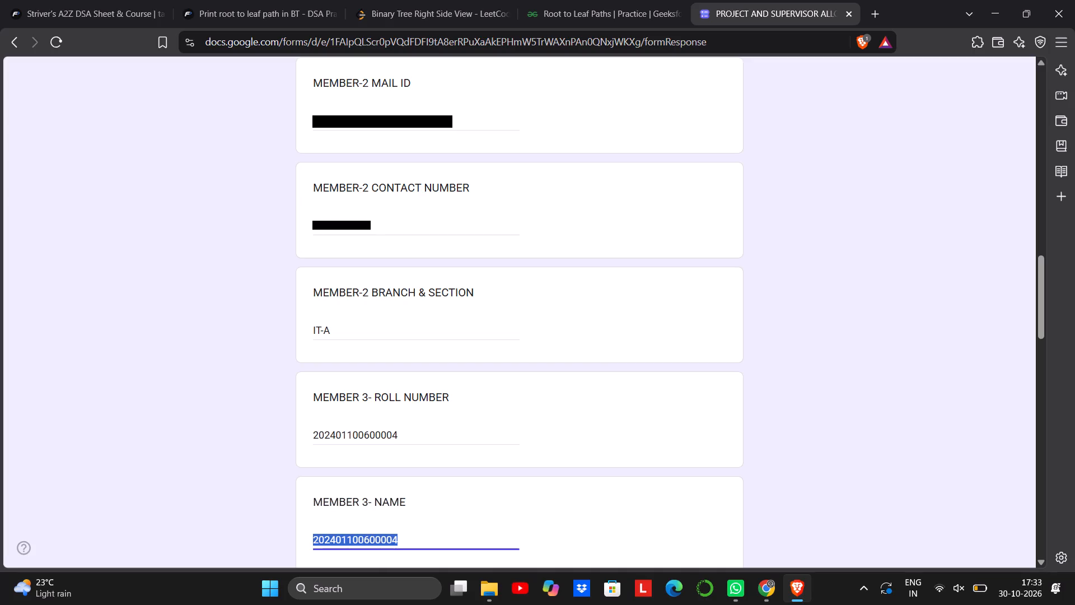
key("BackSpace")
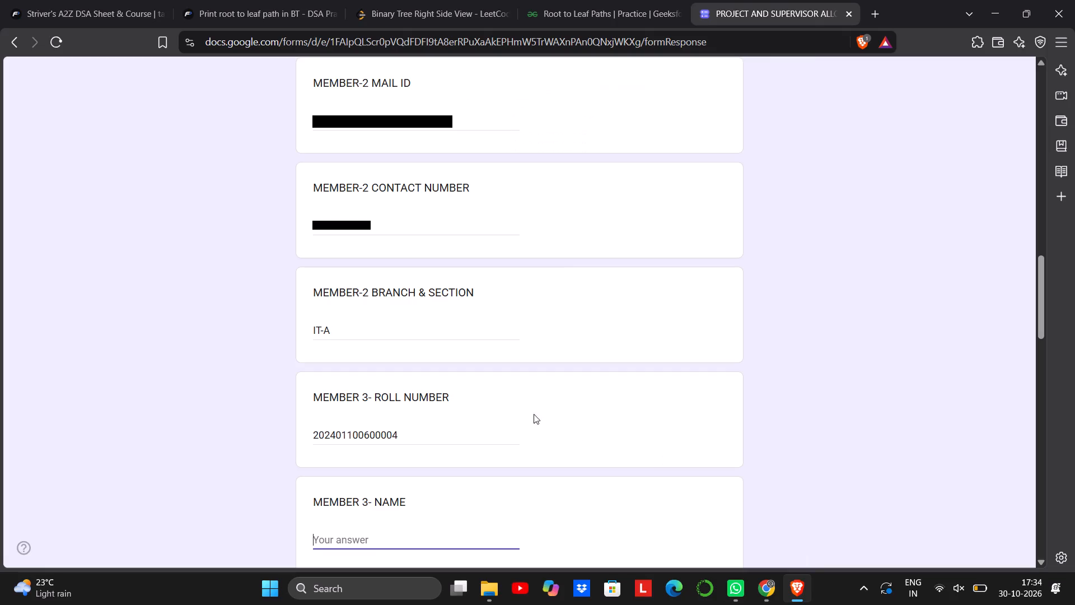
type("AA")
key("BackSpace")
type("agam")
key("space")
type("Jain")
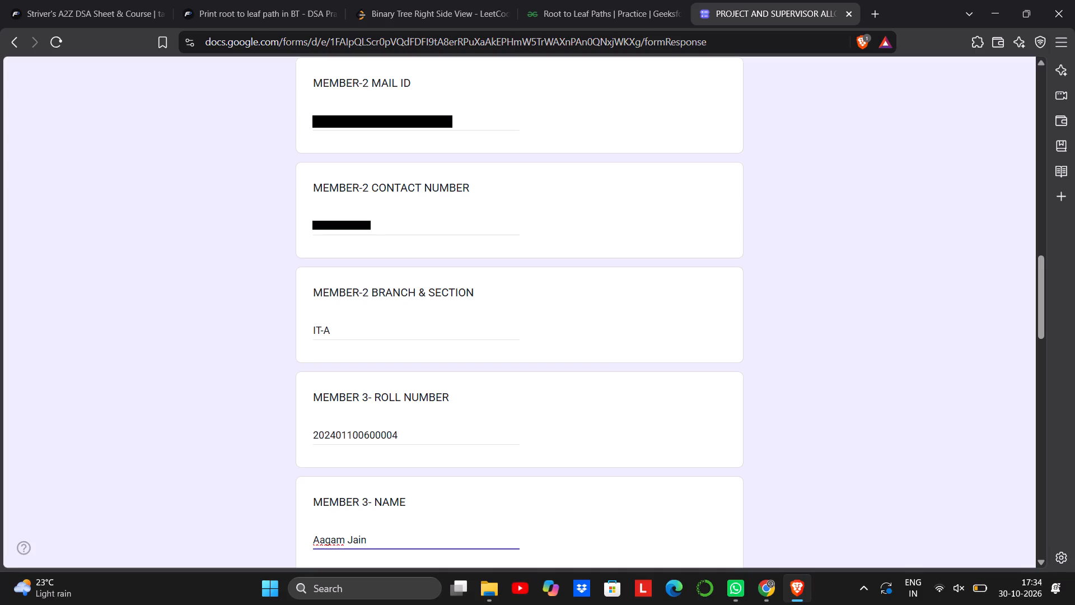
Return to the third member's unanswered contact number question.
scroll(483, 459, "down", 2)
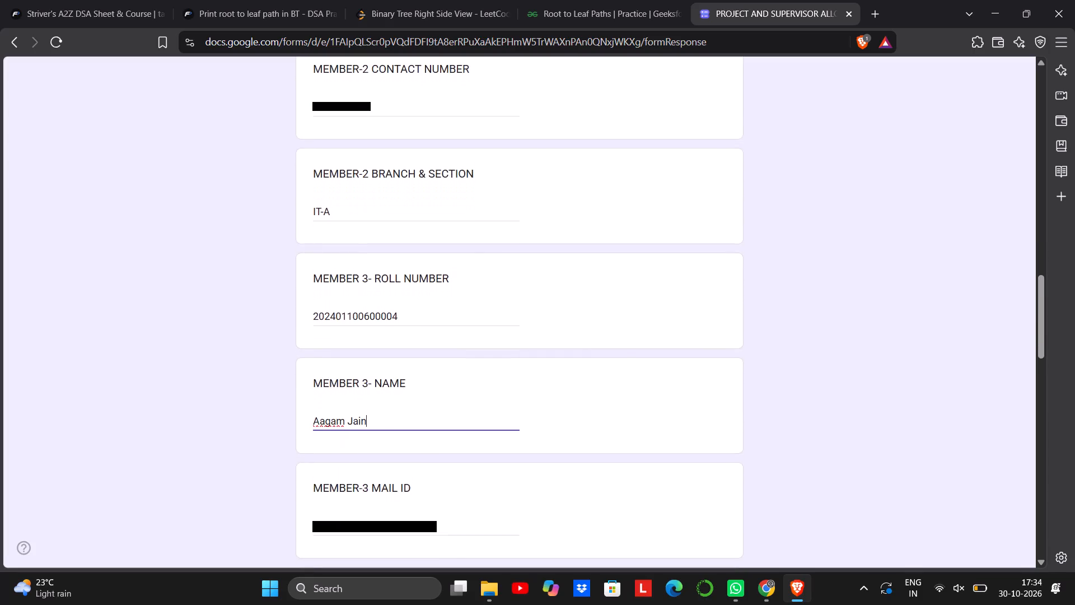
scroll(483, 459, "down", 2)
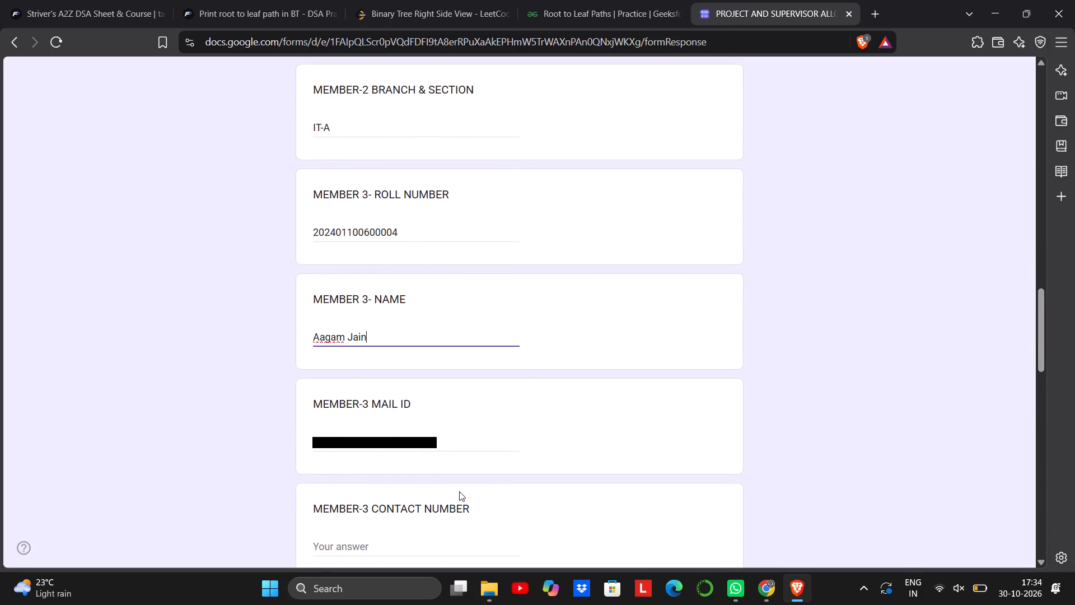
scroll(459, 491, "down", 1)
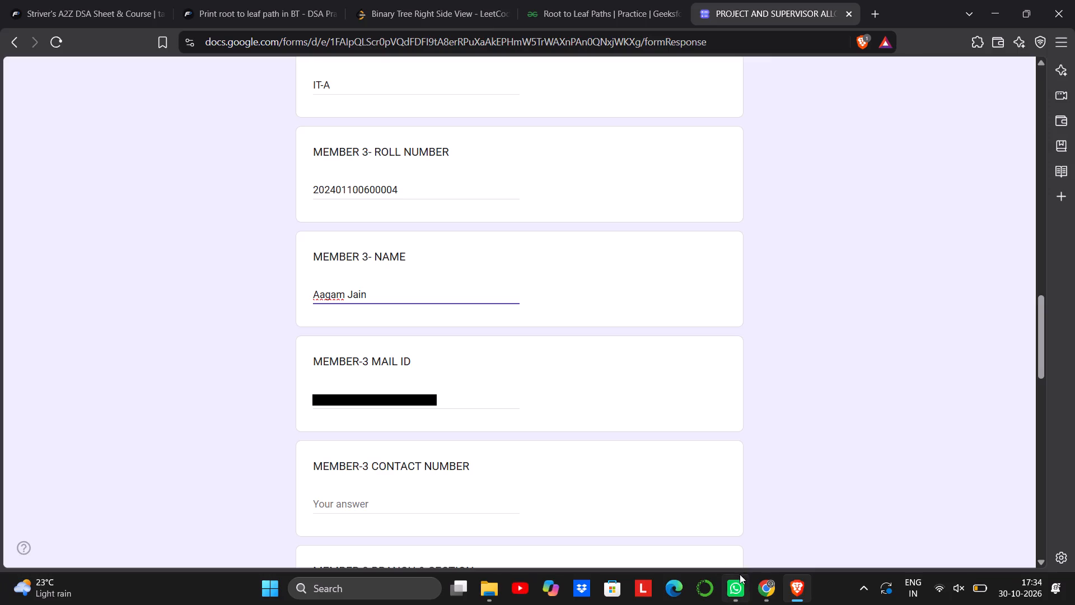
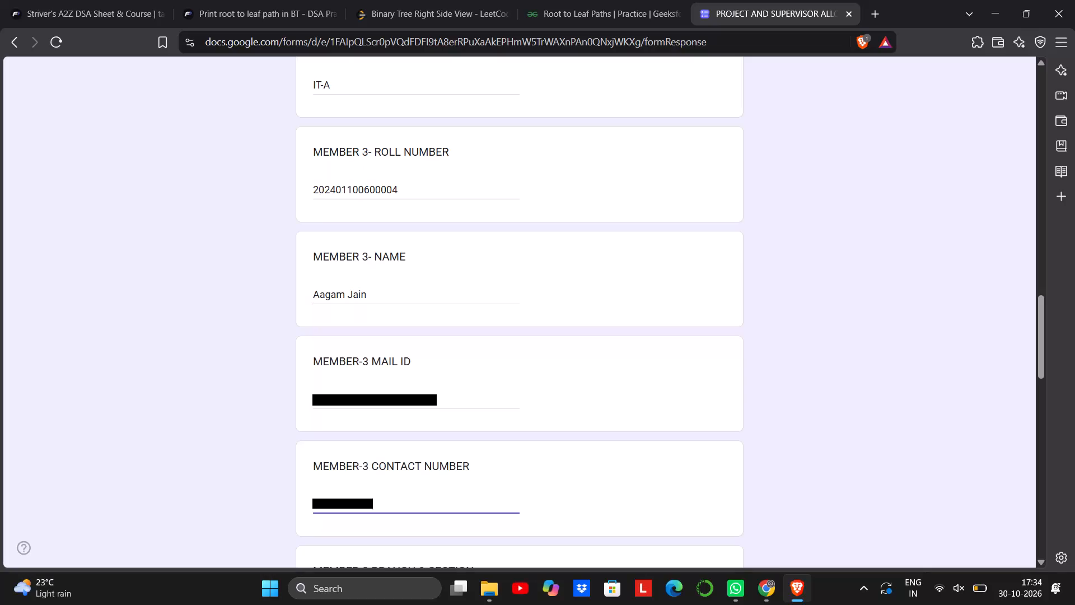
Enter IT-A as the third member's branch and section.
scroll(414, 500, "down", 2)
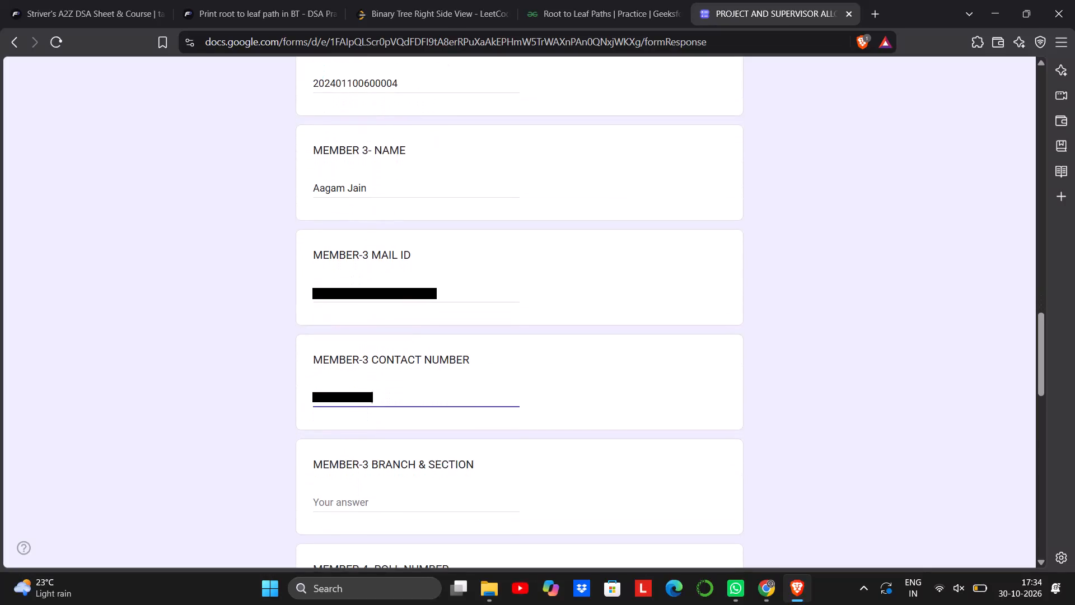
scroll(414, 500, "down", 3)
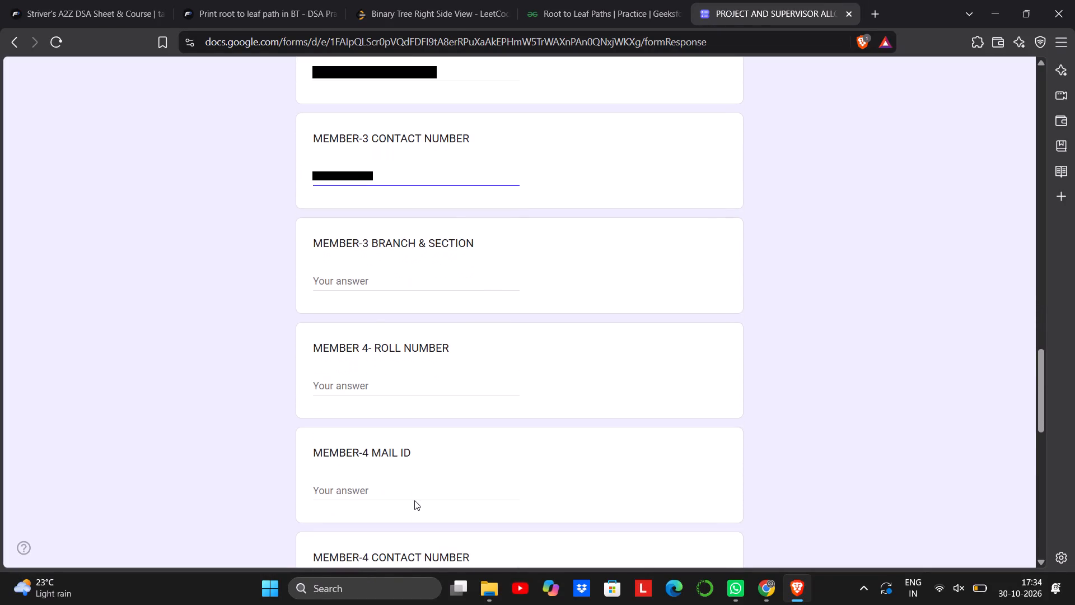
left_click(374, 280)
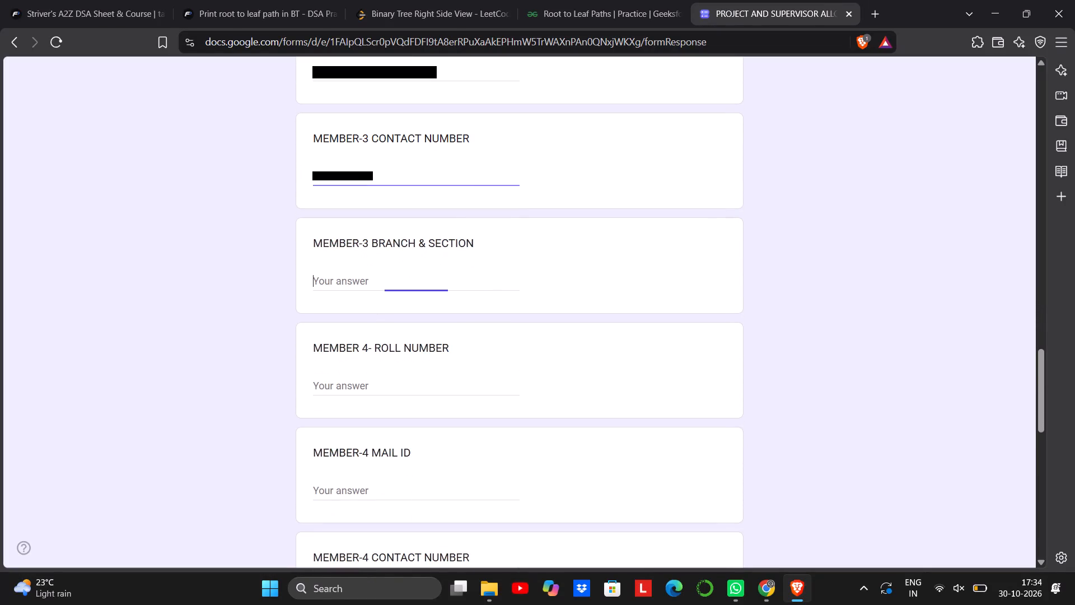
type("IT")
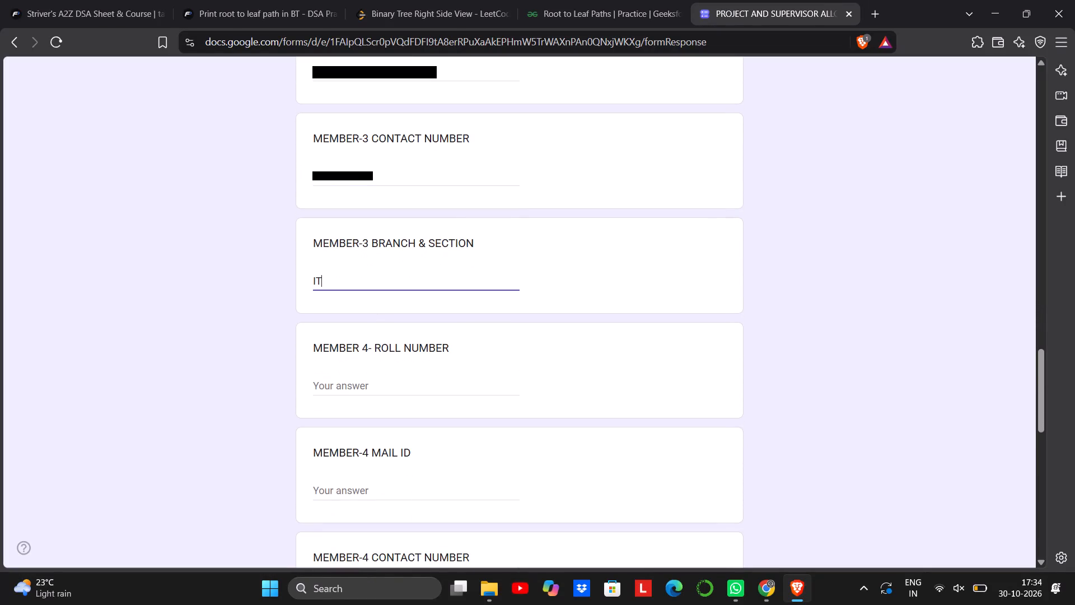
type("-A")
Move on to the fourth member's questions and open the empty roll number answer for entry.
scroll(374, 280, "down", 1)
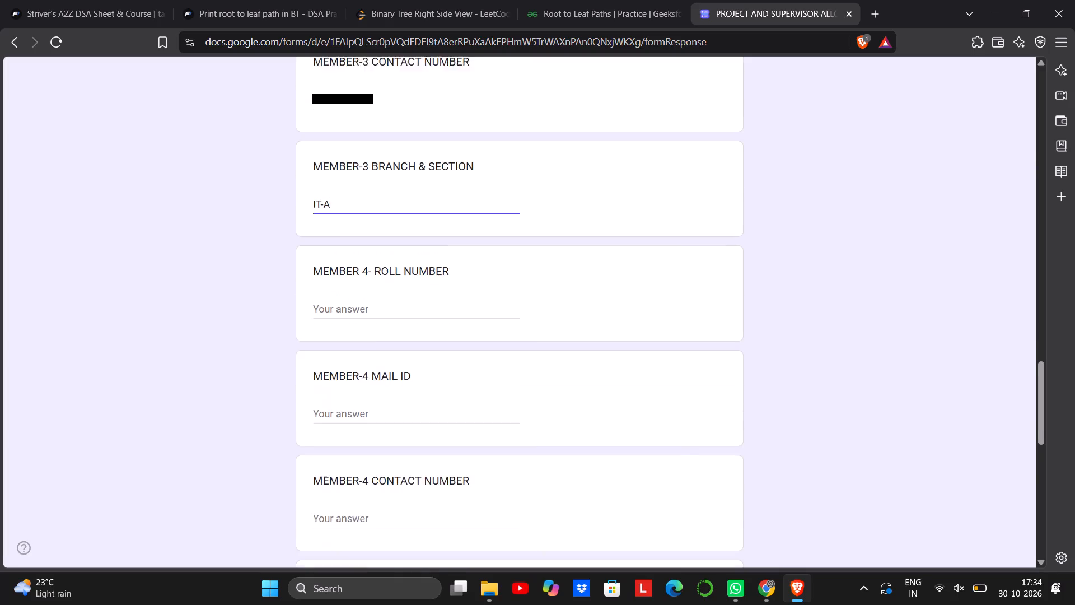
scroll(374, 280, "down", 1)
scroll(431, 314, "down", 1)
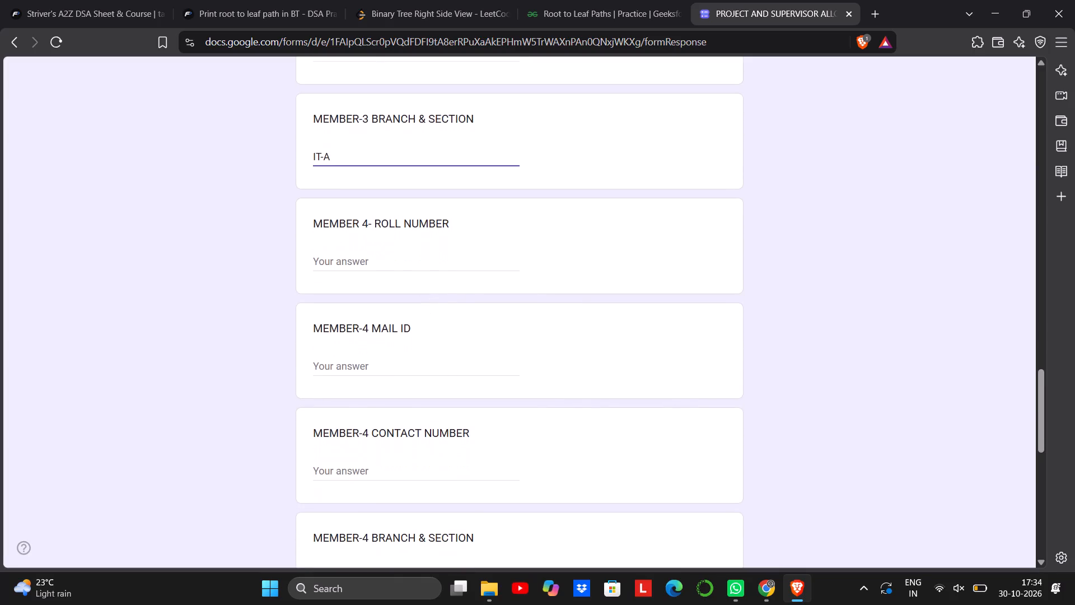
left_click(401, 265)
scroll(401, 265, "down", 1)
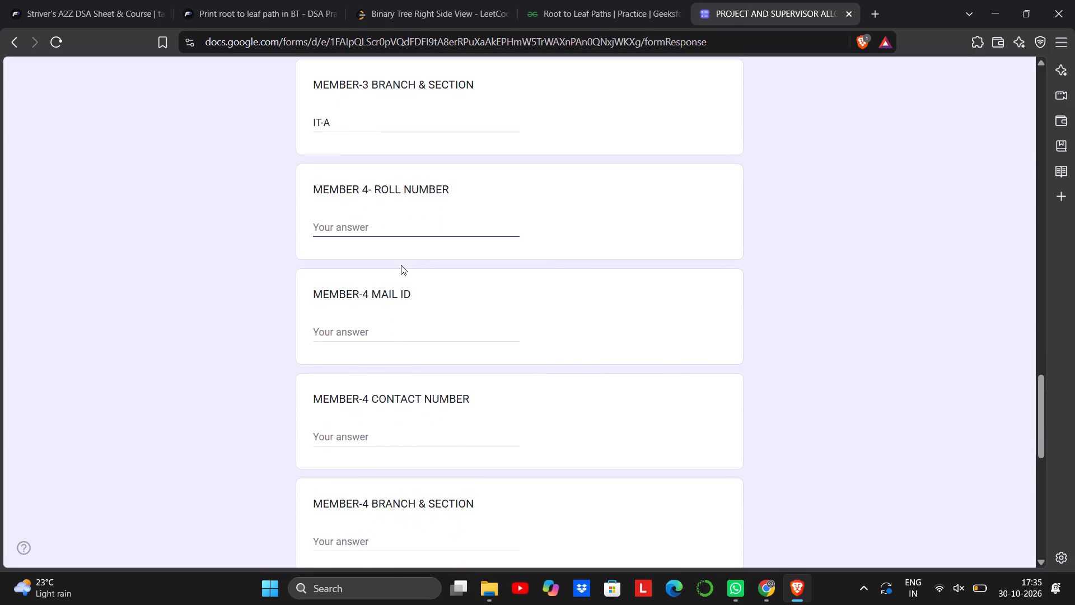
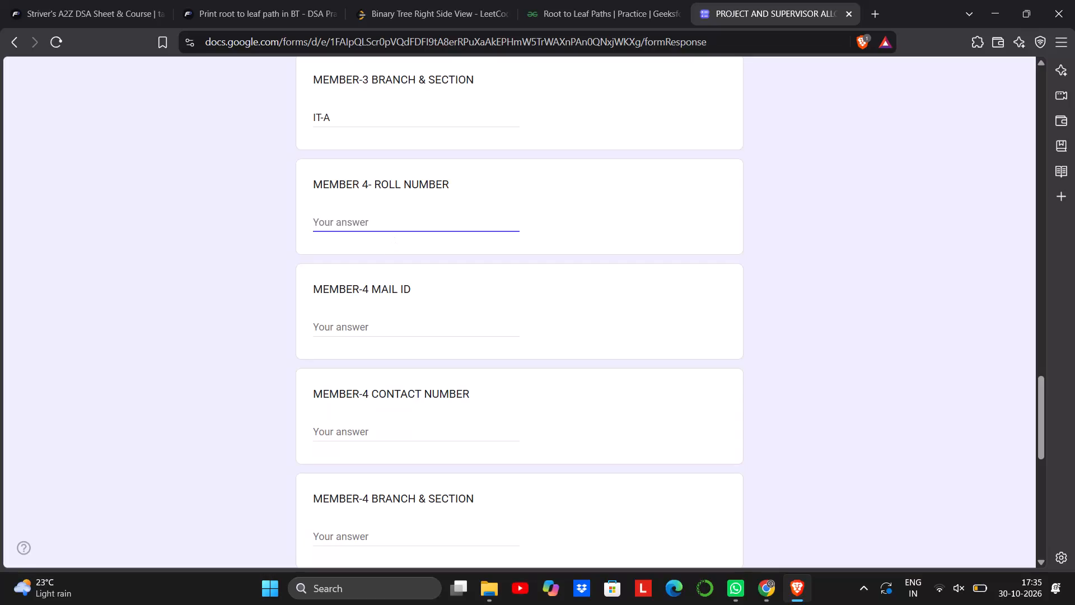
Paste the copied roll number as the answer to the fourth member's roll number question.
left_click(387, 221)
key("ctrl+v")
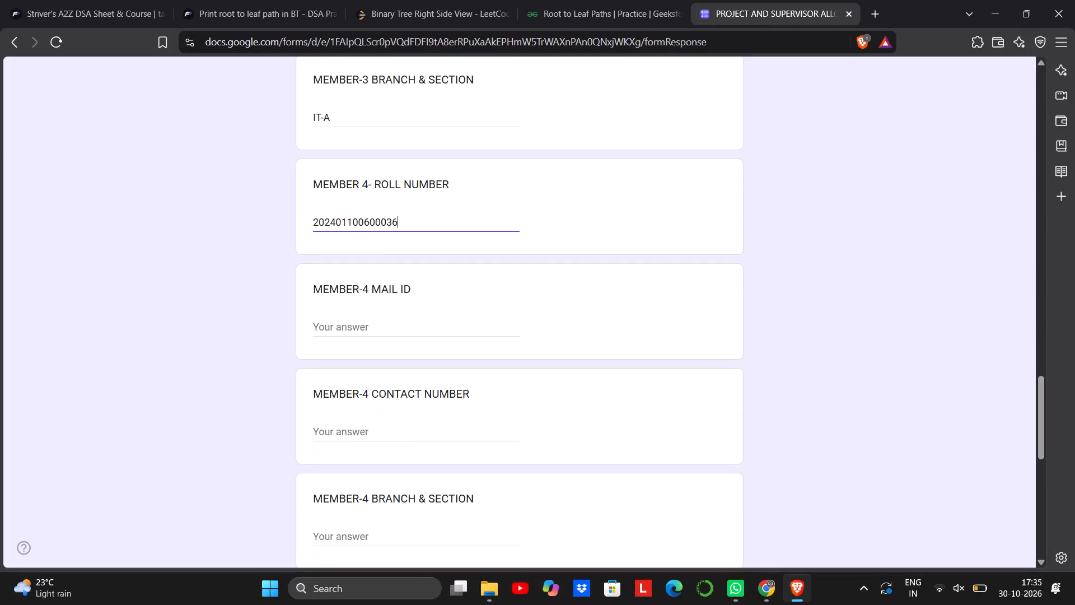
Look back over the third member's answers and open the fourth member's empty mail ID answer for entry.
scroll(387, 221, "up", 4)
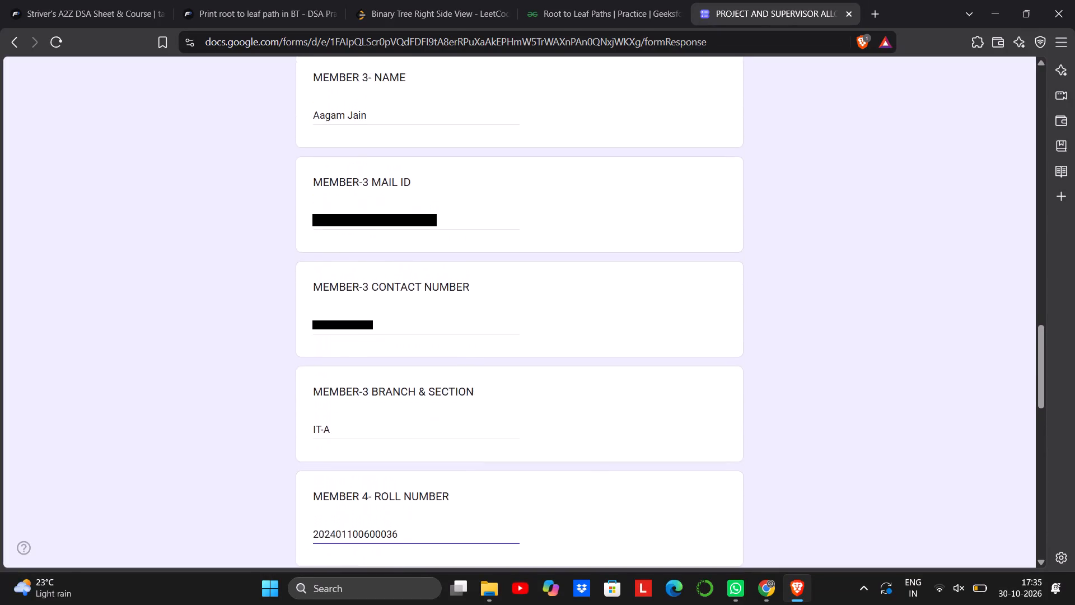
scroll(387, 221, "up", 3)
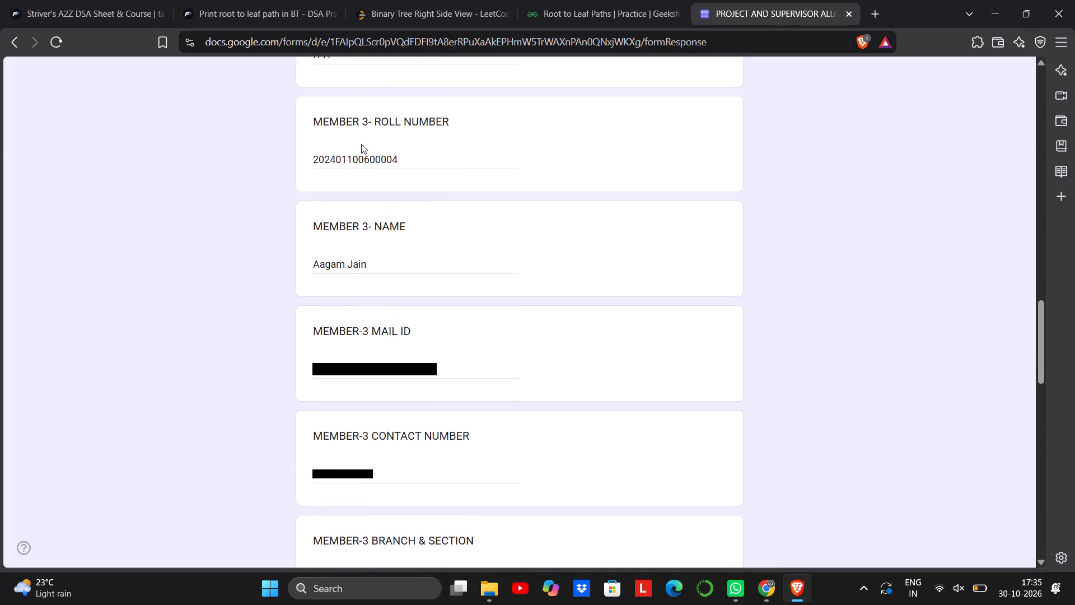
scroll(361, 144, "down", 4)
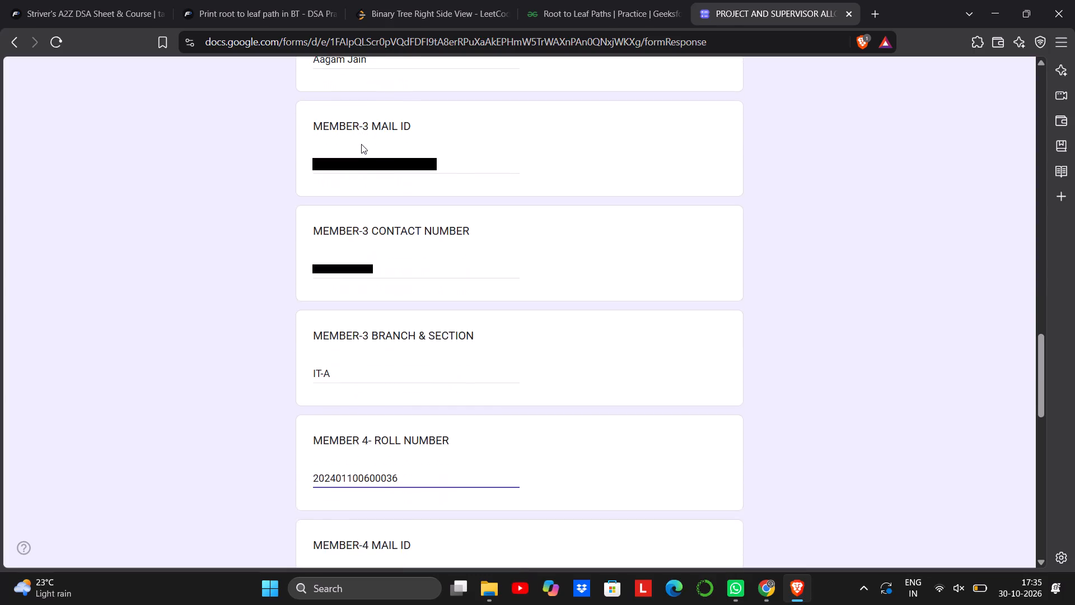
scroll(361, 144, "down", 4)
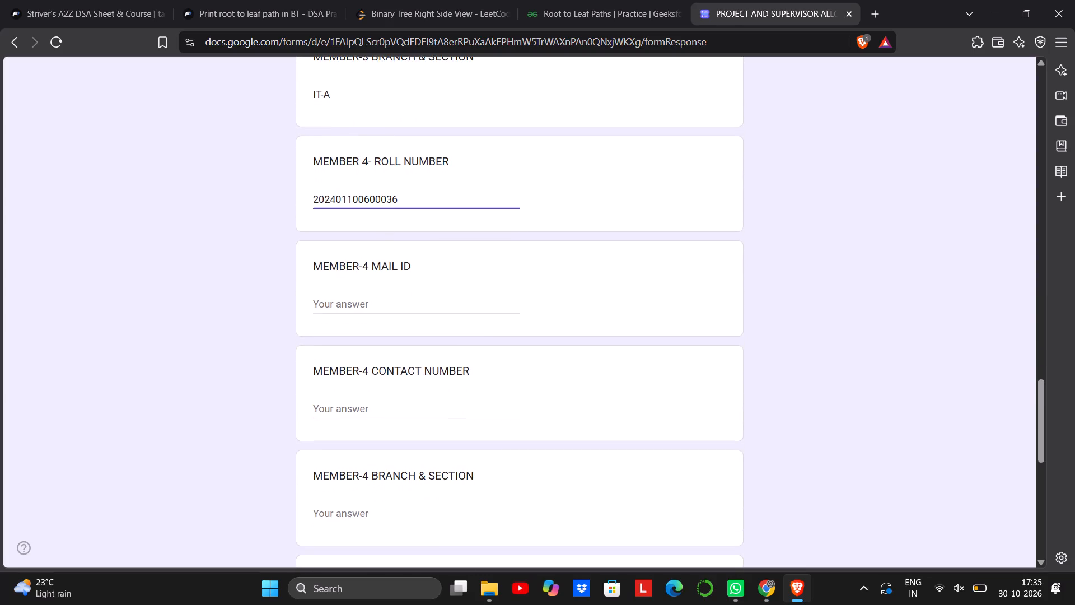
left_click(375, 308)
Look over the fourth member's remaining questions and the project domain and title questions that follow them.
scroll(375, 308, "down", 1)
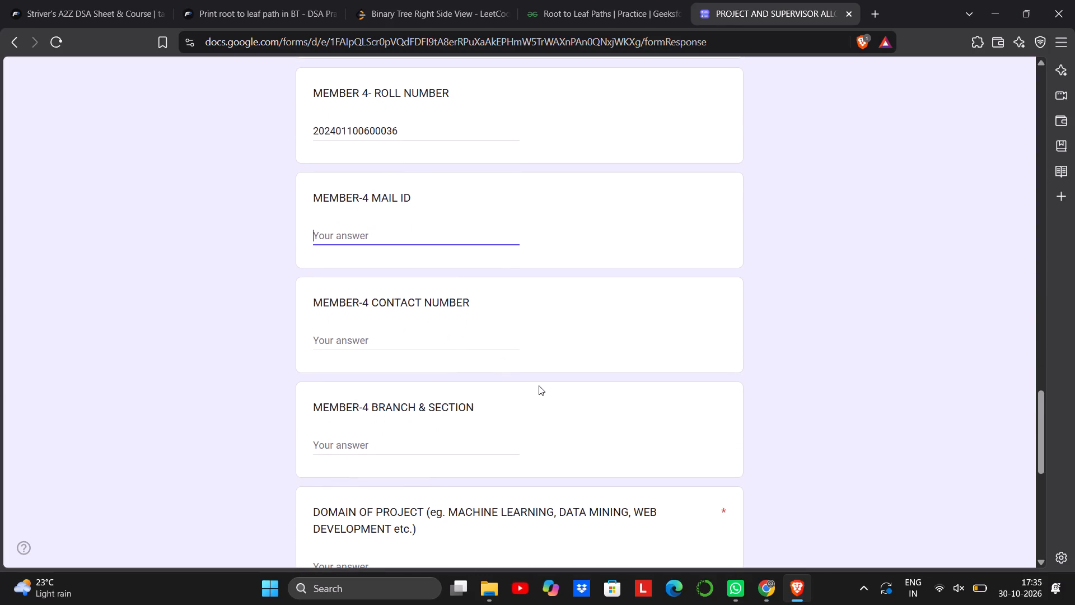
scroll(539, 385, "down", 1)
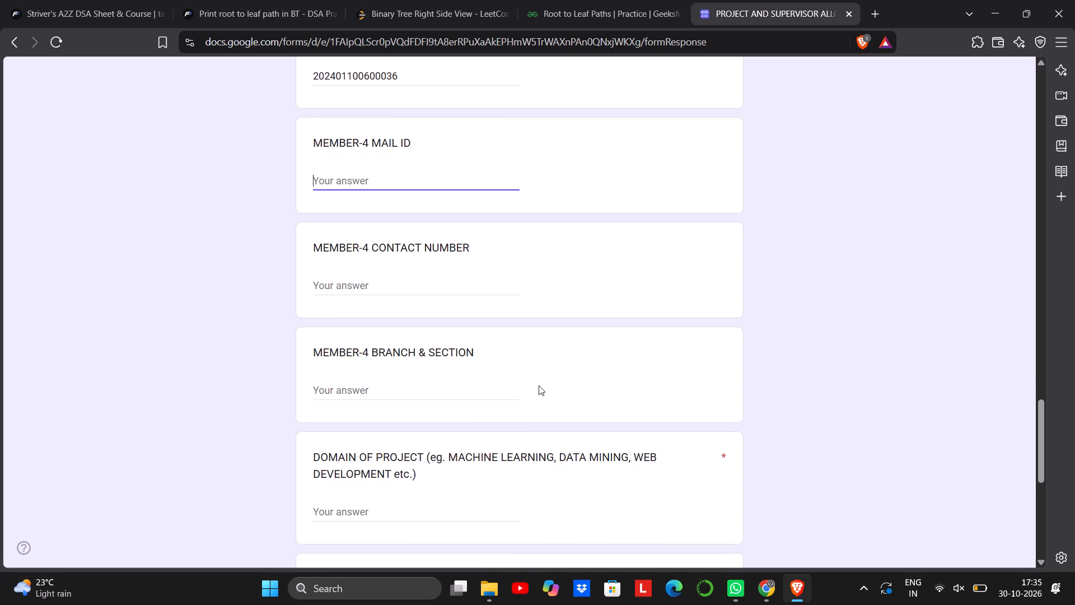
scroll(539, 385, "down", 1)
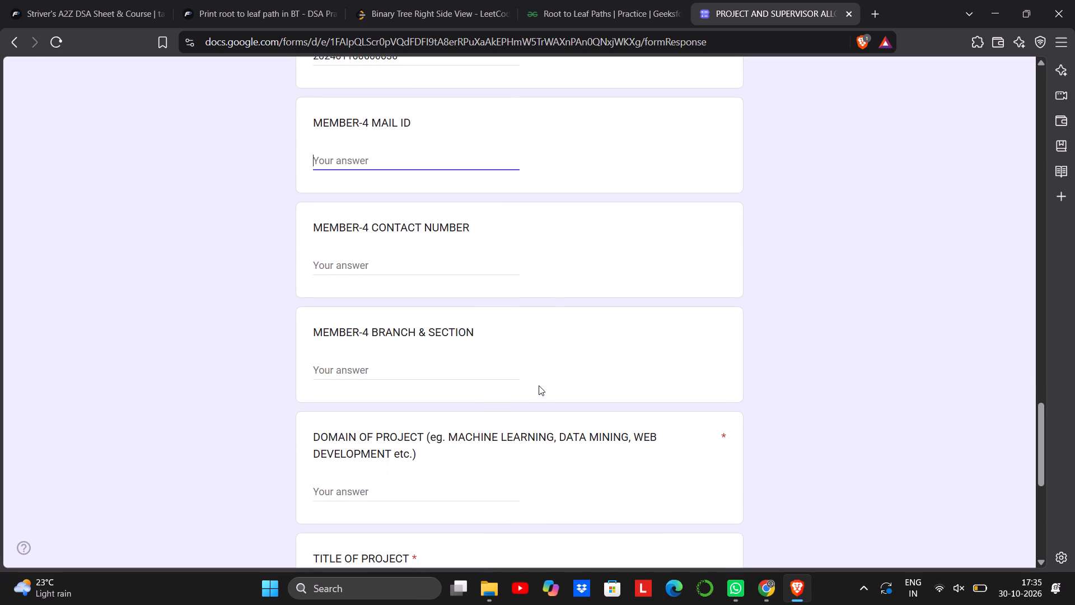
scroll(539, 385, "down", 3)
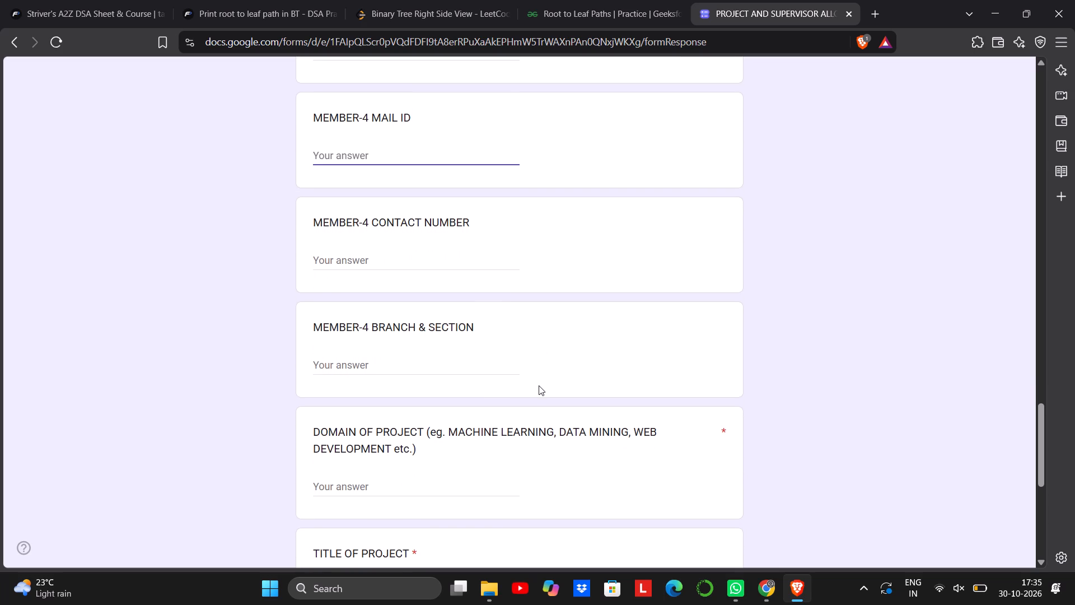
scroll(539, 385, "down", 2)
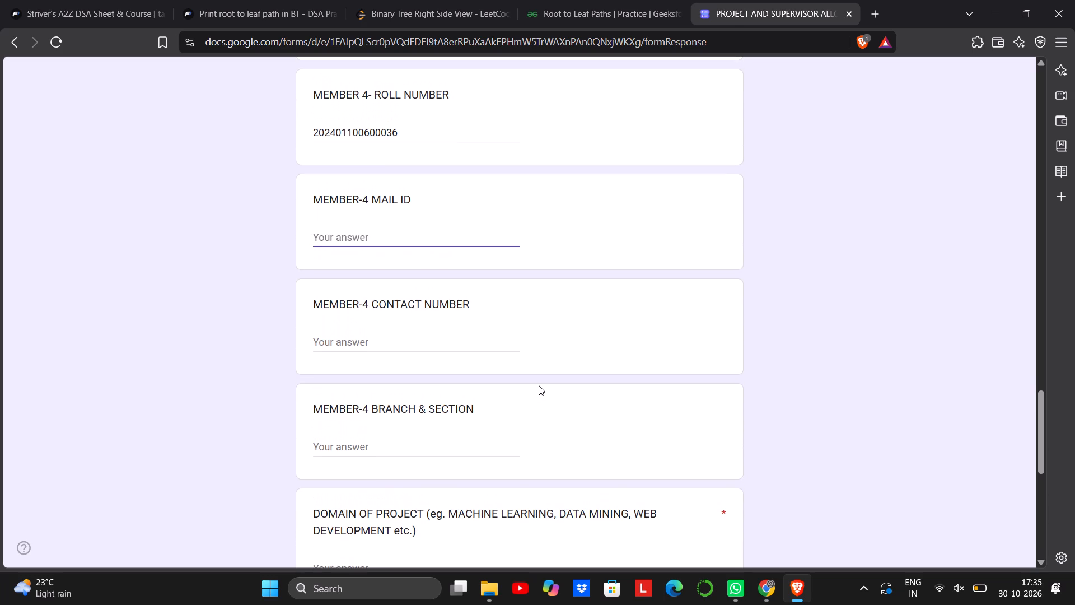
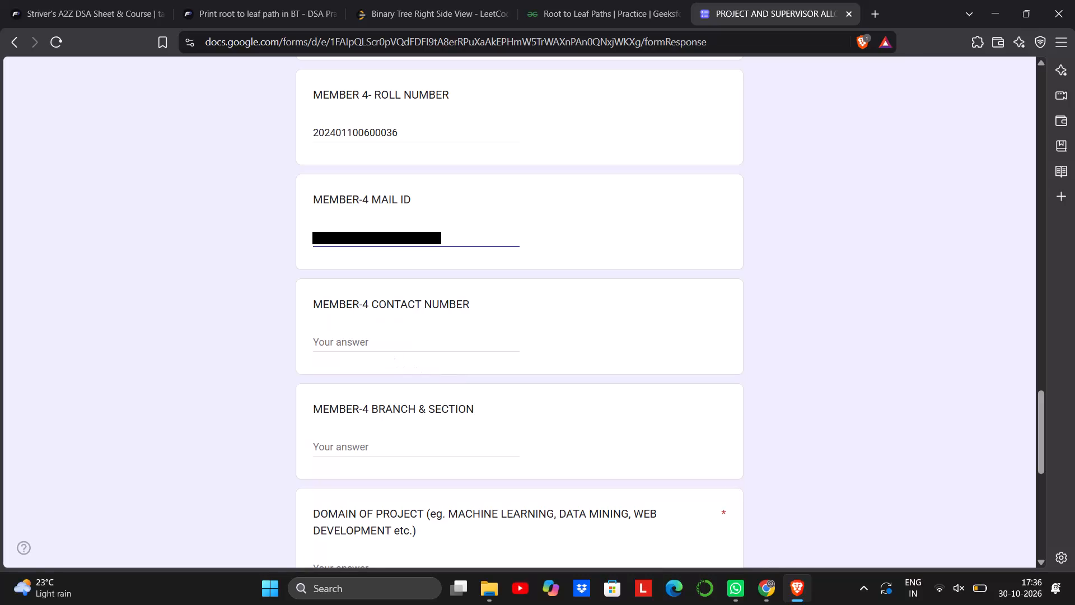
Open the fourth member's empty contact number answer for entry.
left_click(385, 338)
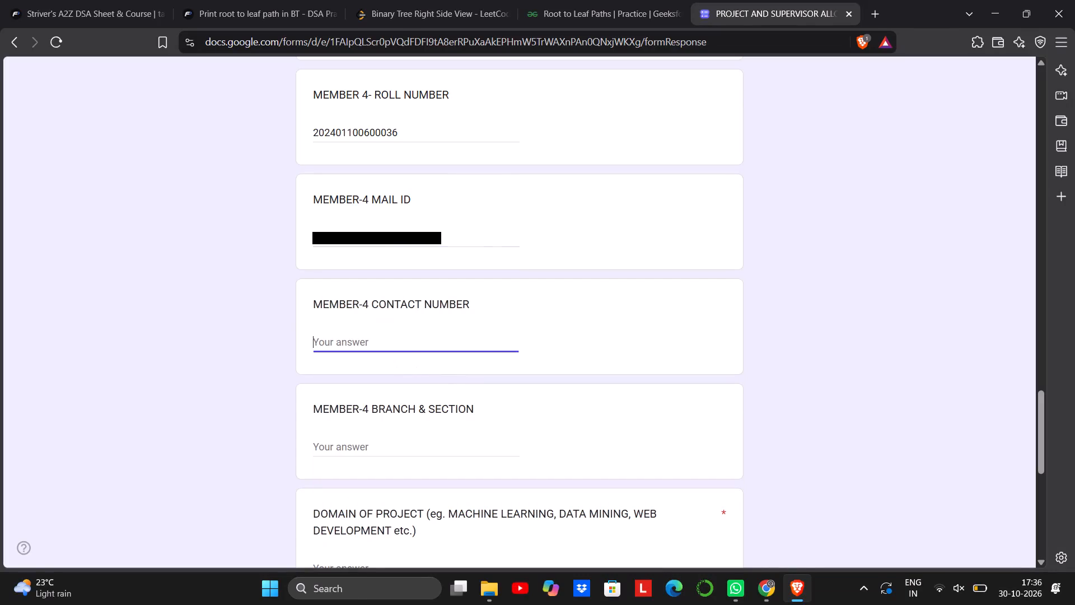
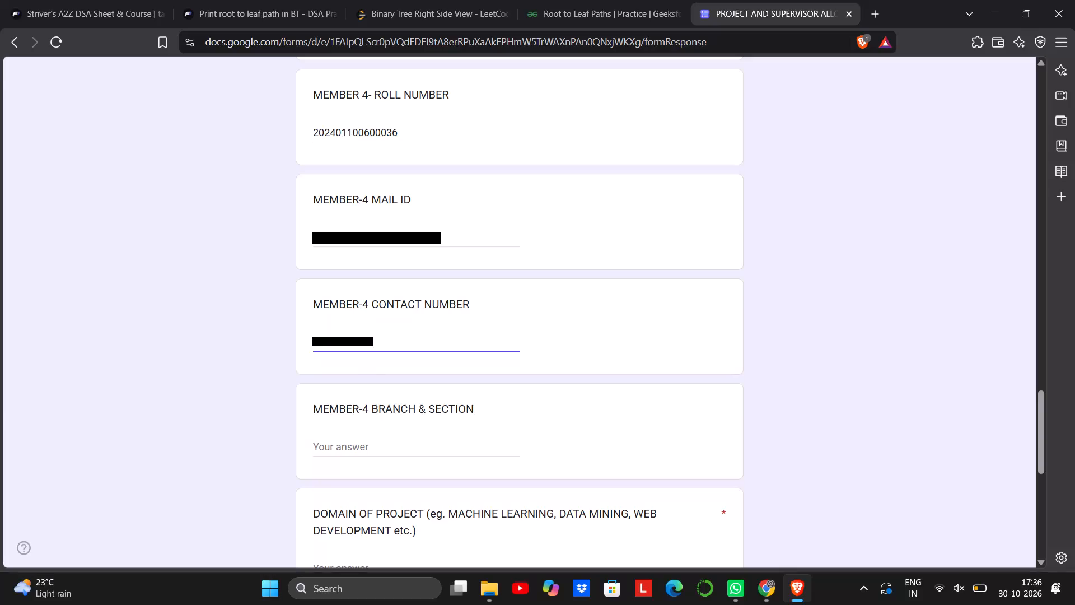
Answer the fourth member's branch and section question with IT-A.
left_click(366, 450)
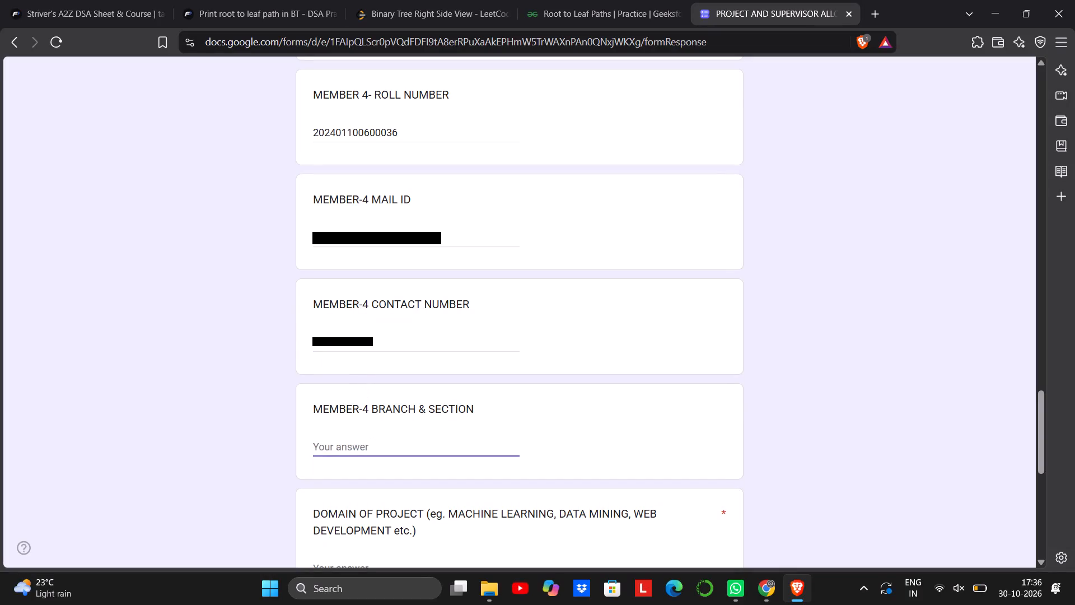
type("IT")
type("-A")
Open the empty answer of the project domain question for entry.
scroll(366, 450, "down", 5)
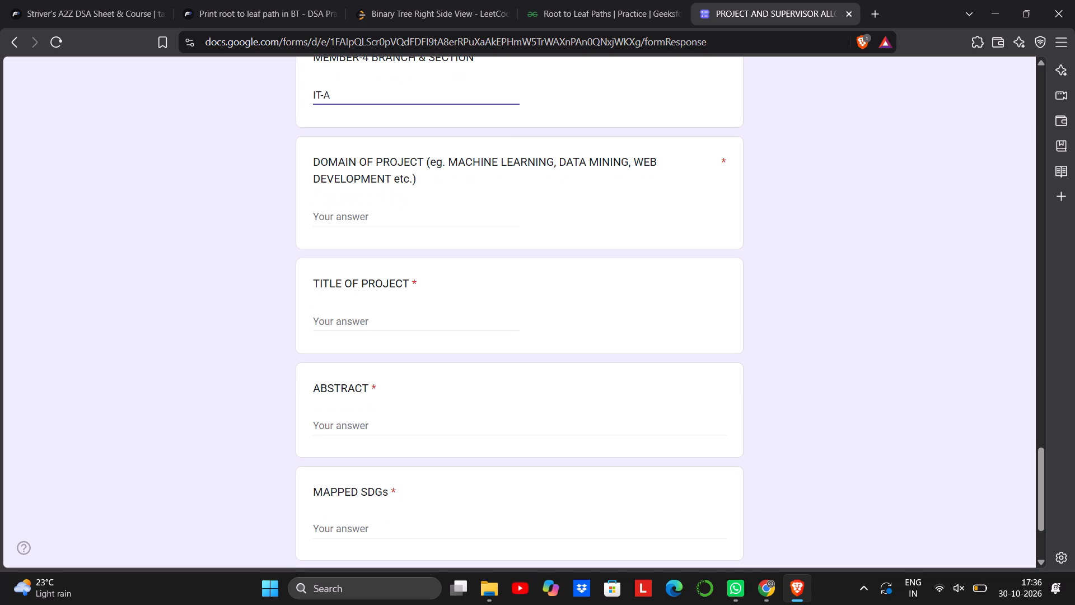
left_click(349, 217)
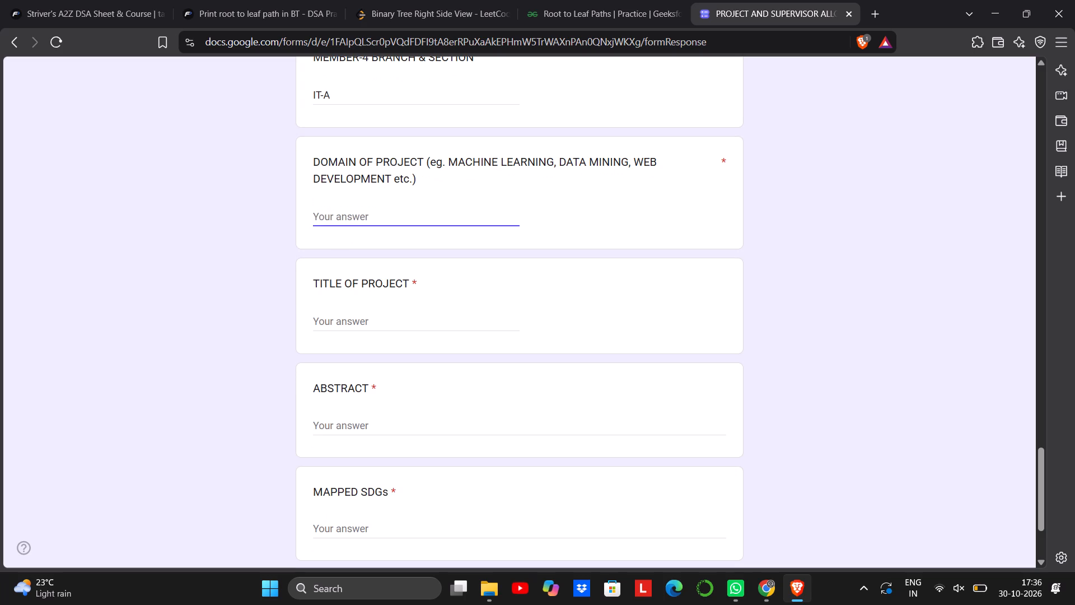
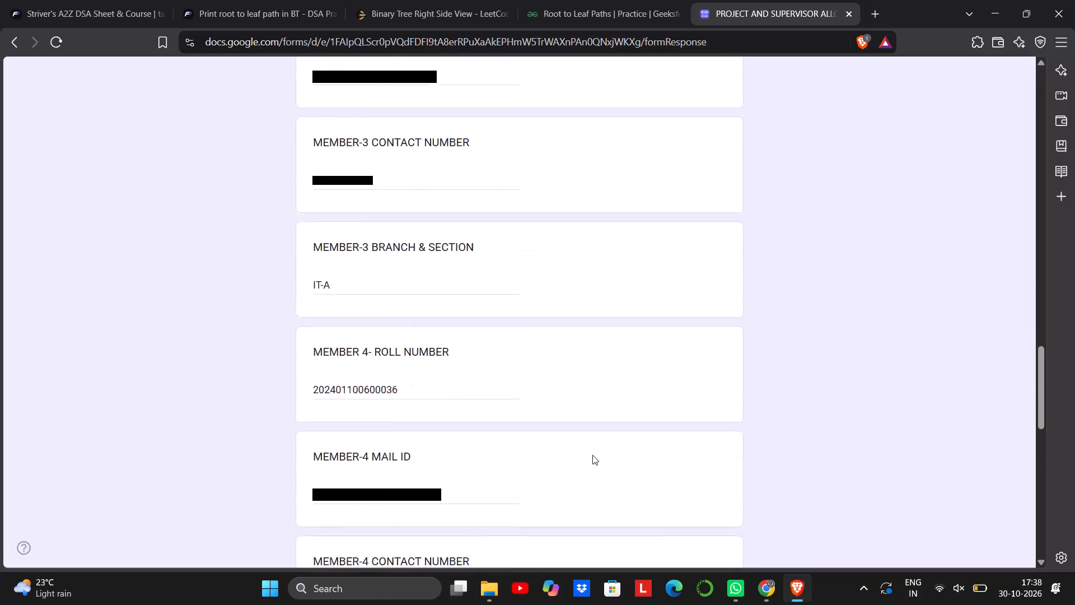
Review the form from the project details instructions through all four members' answers, down to the unanswered project domain question.
scroll(592, 455, "up", 2)
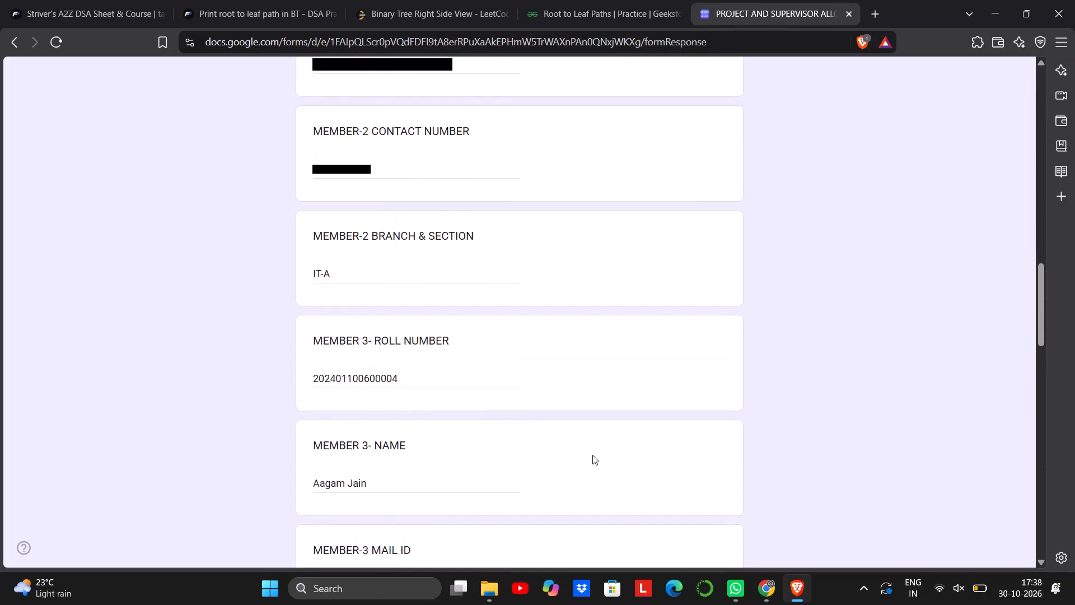
scroll(592, 455, "up", 9)
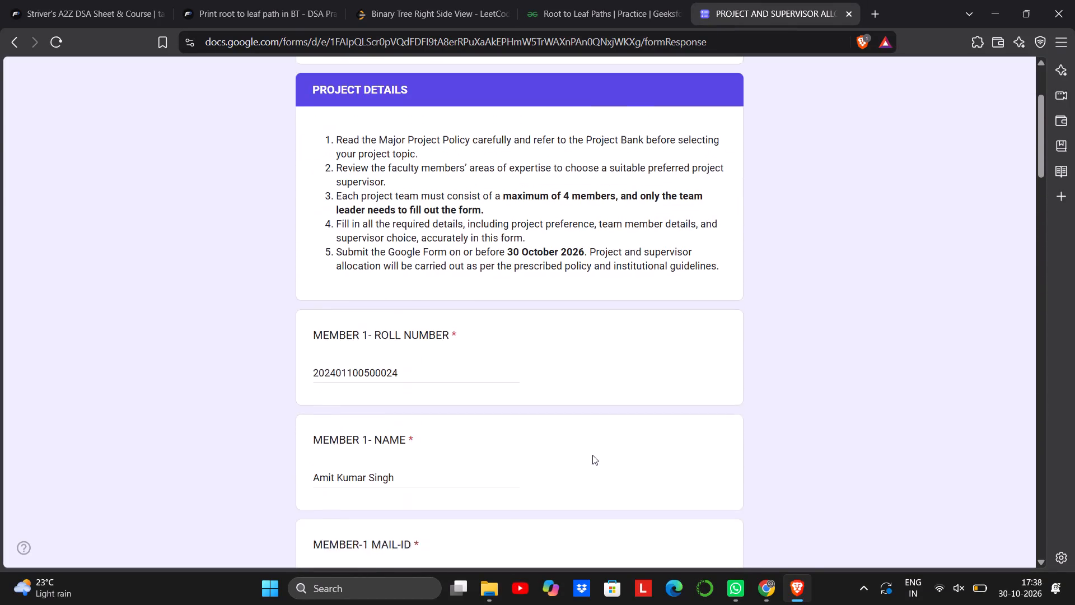
scroll(592, 455, "up", 3)
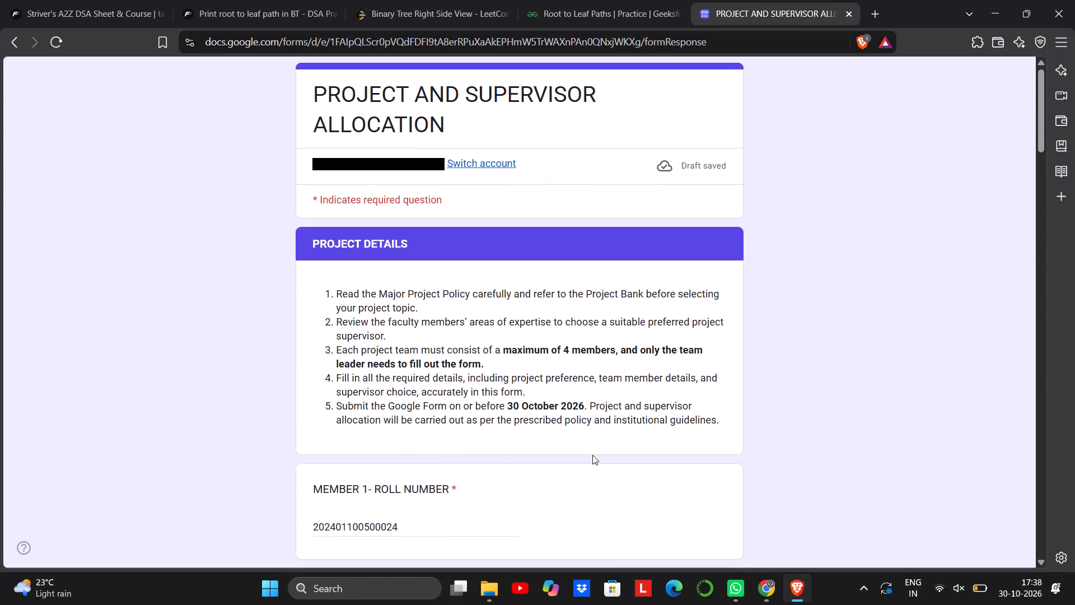
scroll(592, 455, "up", 1)
scroll(592, 455, "down", 8)
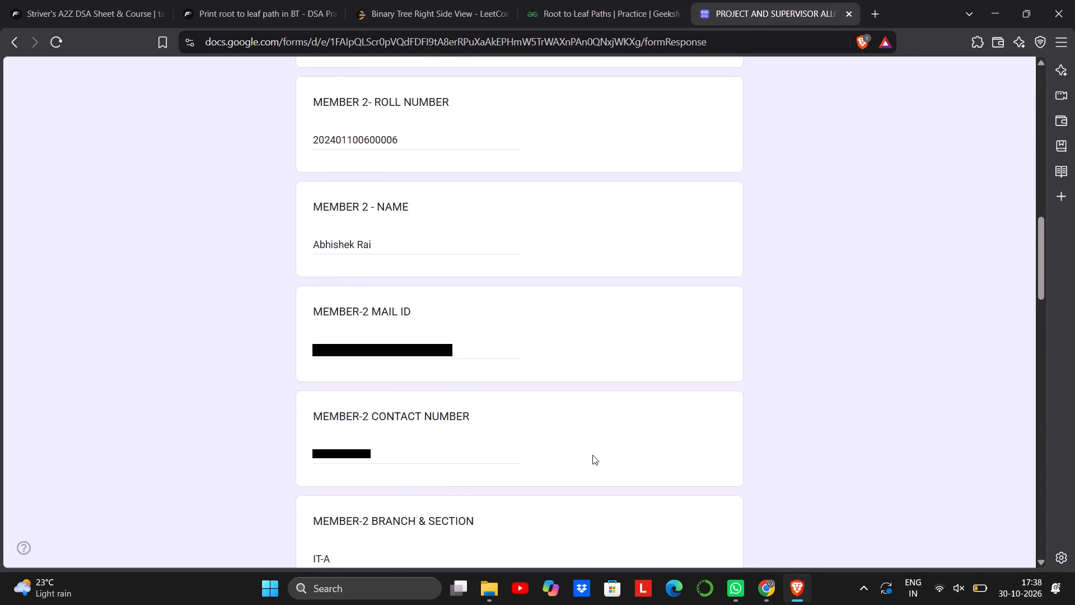
scroll(592, 455, "down", 11)
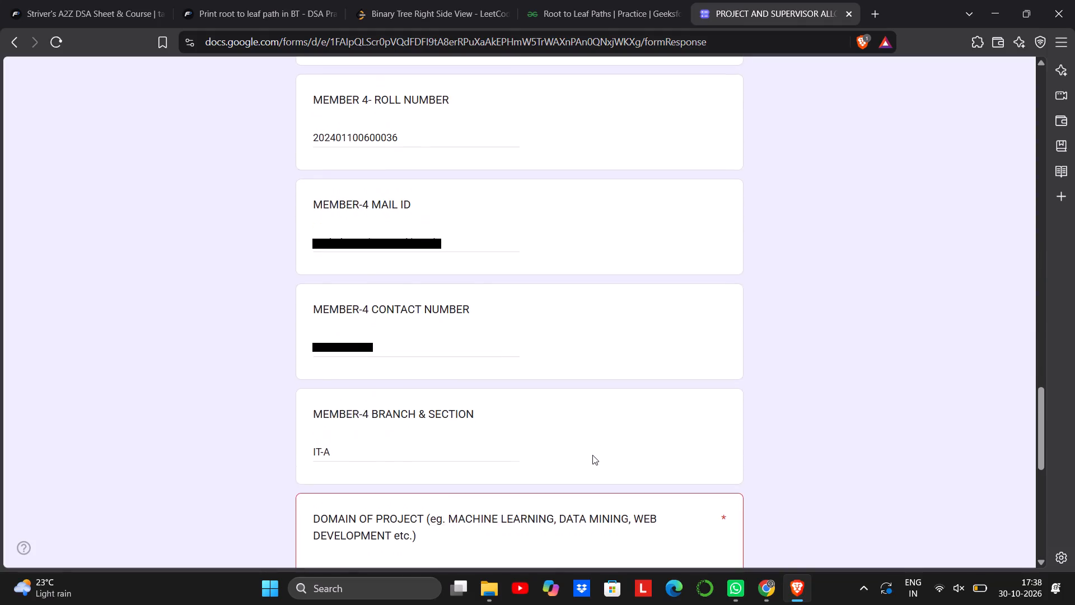
scroll(592, 455, "down", 4)
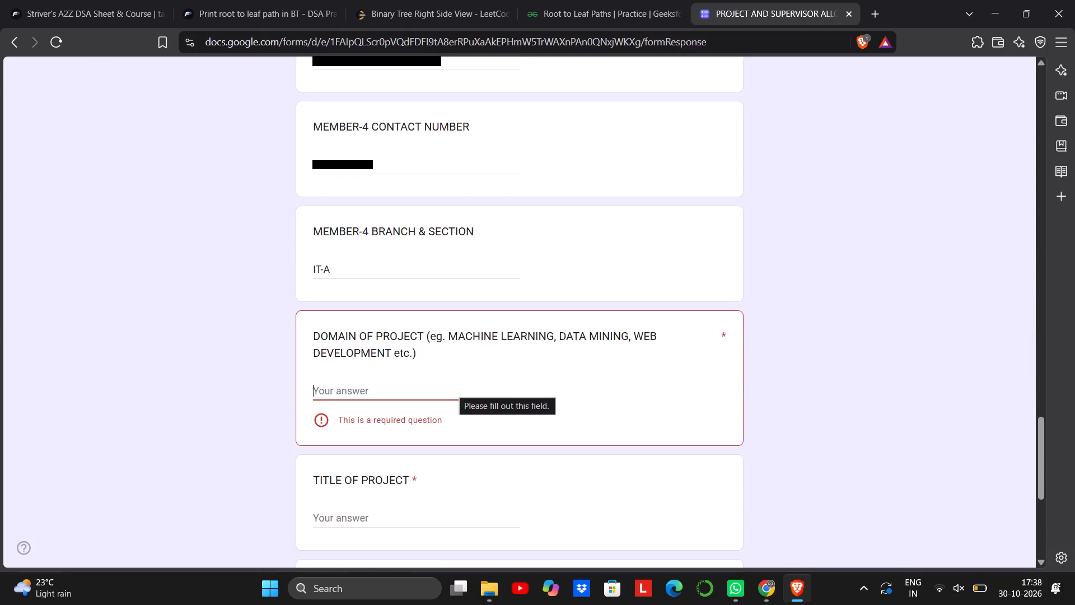
Answer the domain of project question with "WEB DEVELOPMENT & MACHINE LEARMING".
type("WE")
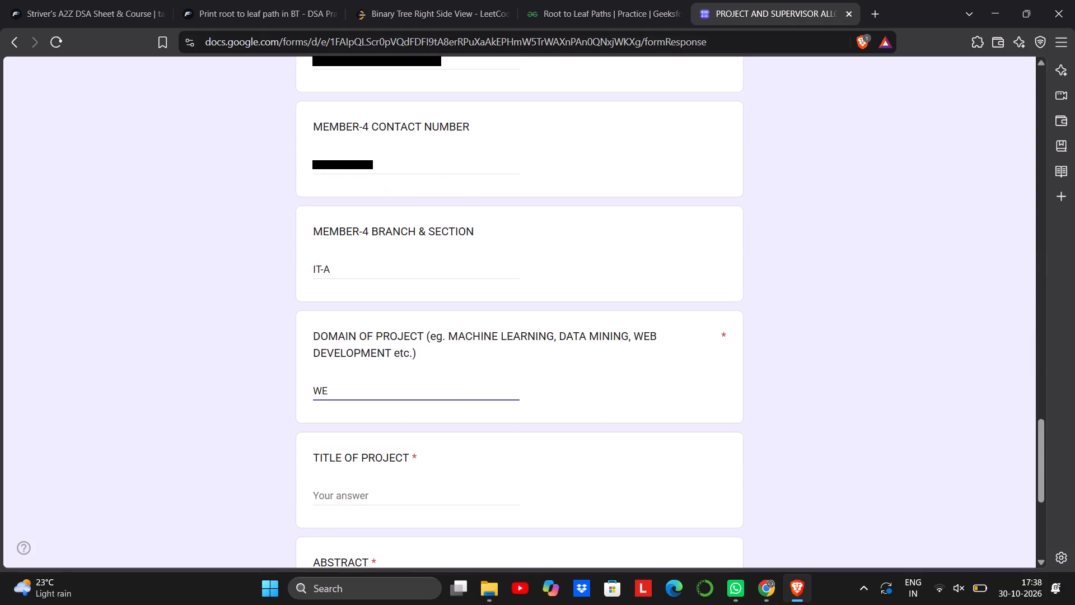
key("shift+b")
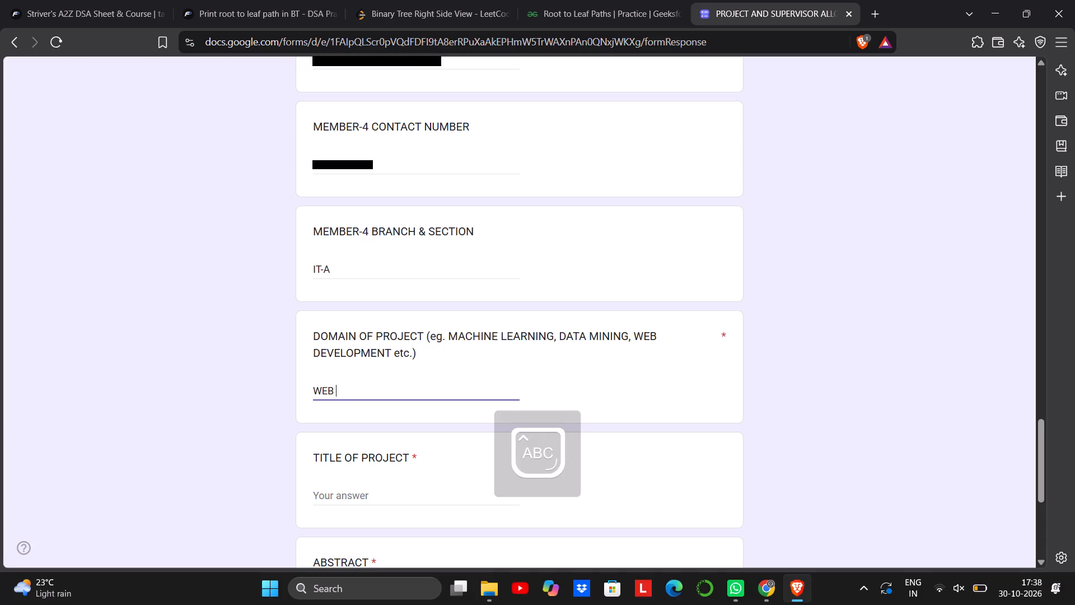
type("DEVELOPMENT")
key("space")
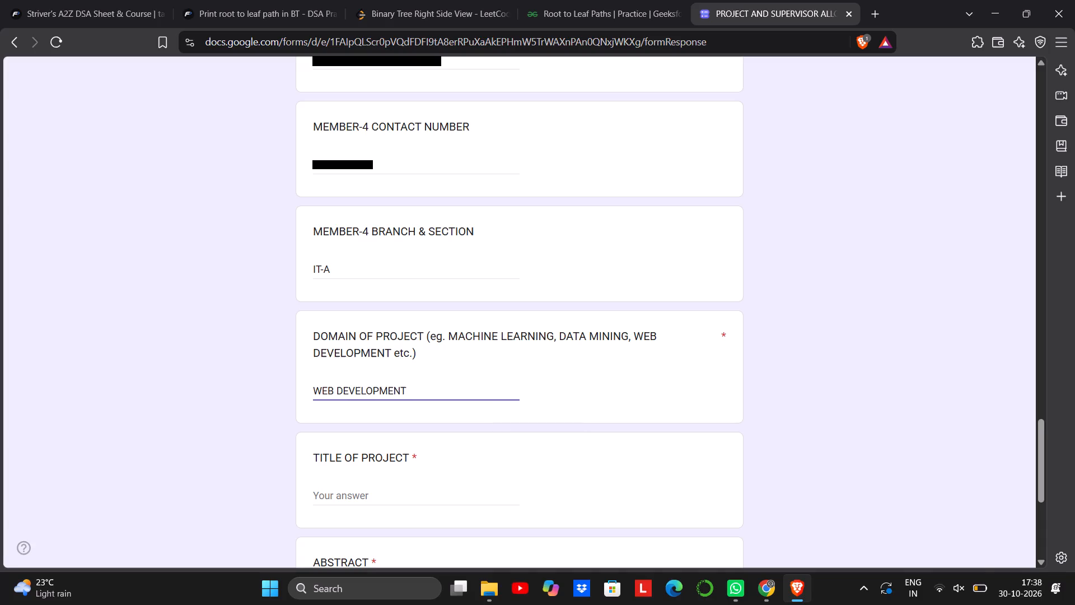
type("&")
key("space")
type("MACHINE")
key("space")
type("LEARMING")
Look over the project title, abstract and mapped SDGs questions, and switch to the Chrome window with the internship presentation PDF.
scroll(452, 387, "down", 1)
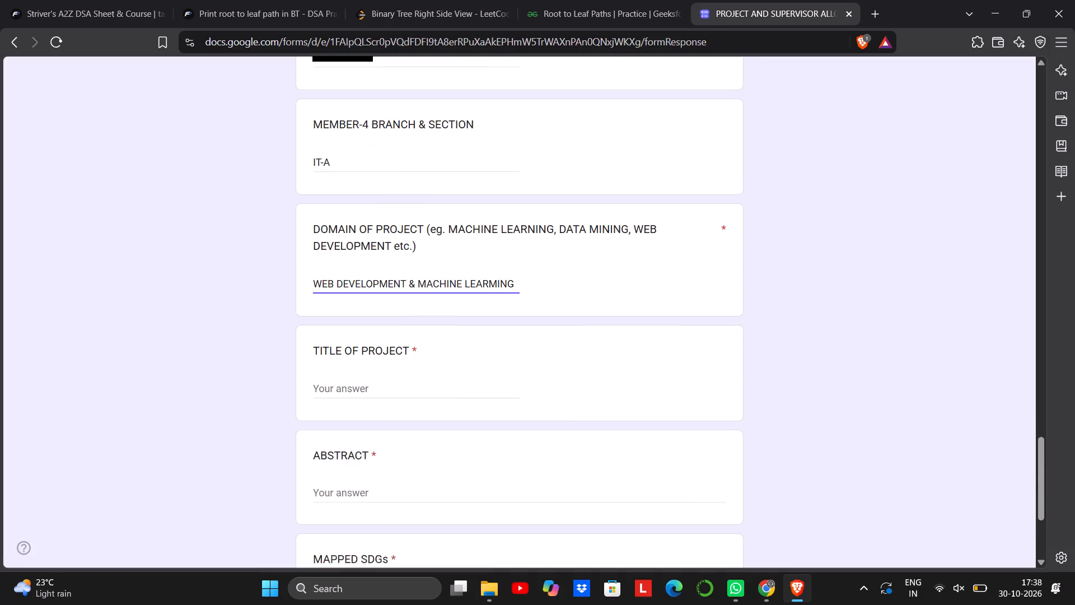
scroll(452, 387, "down", 1)
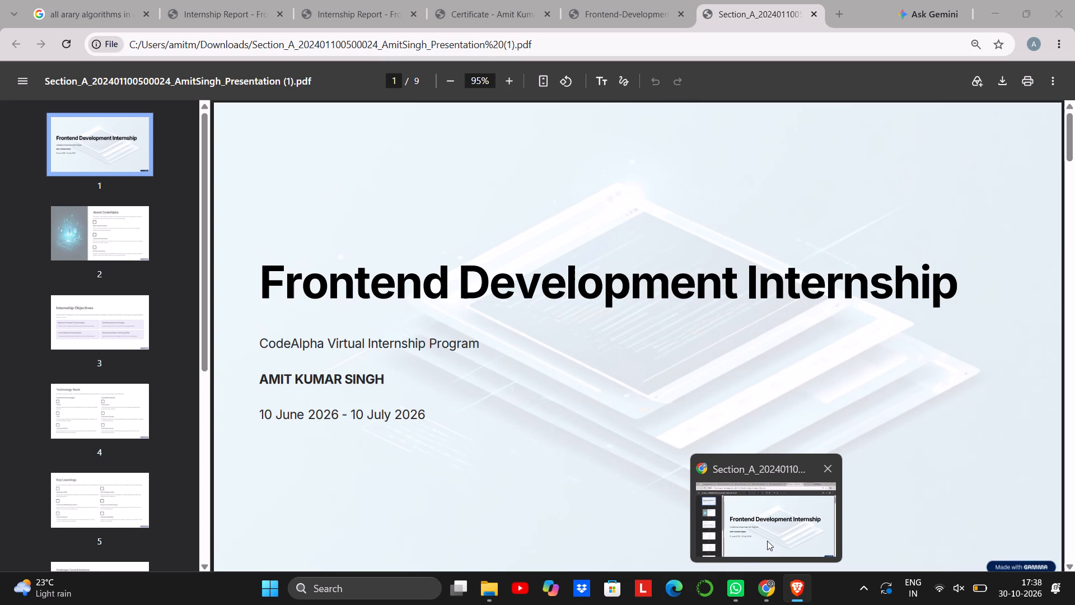
left_click(767, 541)
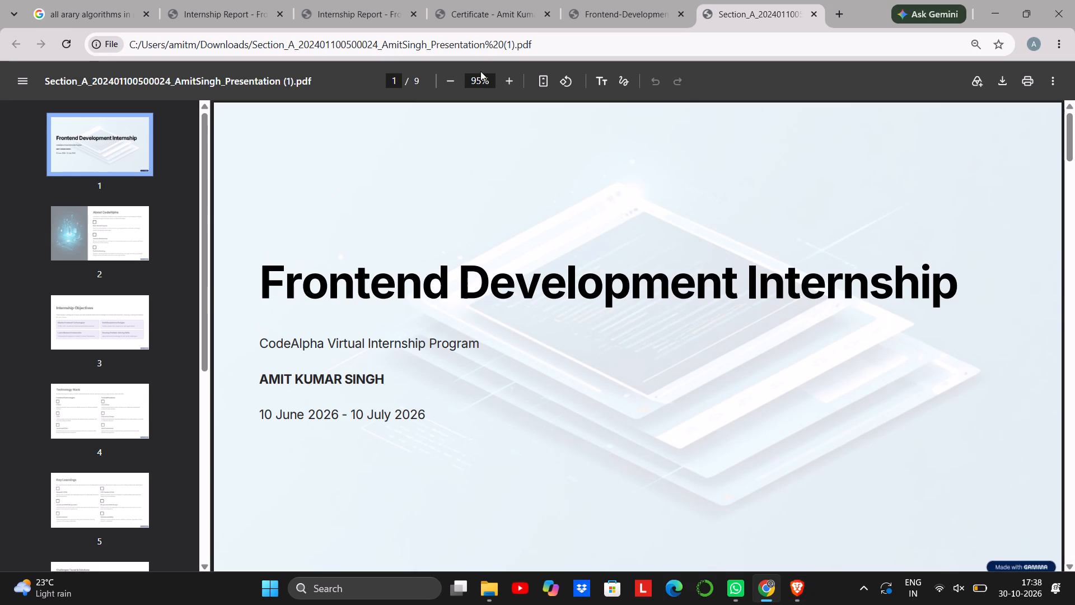
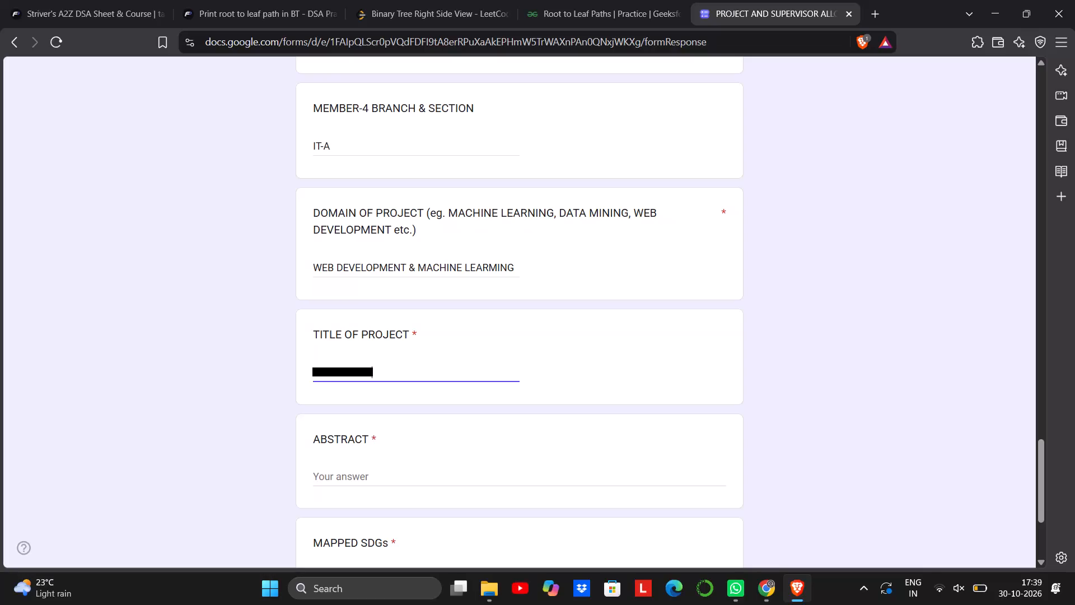
Clear the existing answer to the title of project question.
key("BackSpace")
key("BackSpace")
key("BackSpace")
key("BackSpace")
key("BackSpace")
key("BackSpace")
key("BackSpace")
key("BackSpace")
key("BackSpace")
key("BackSpace")
key("BackSpace")
key("BackSpace")
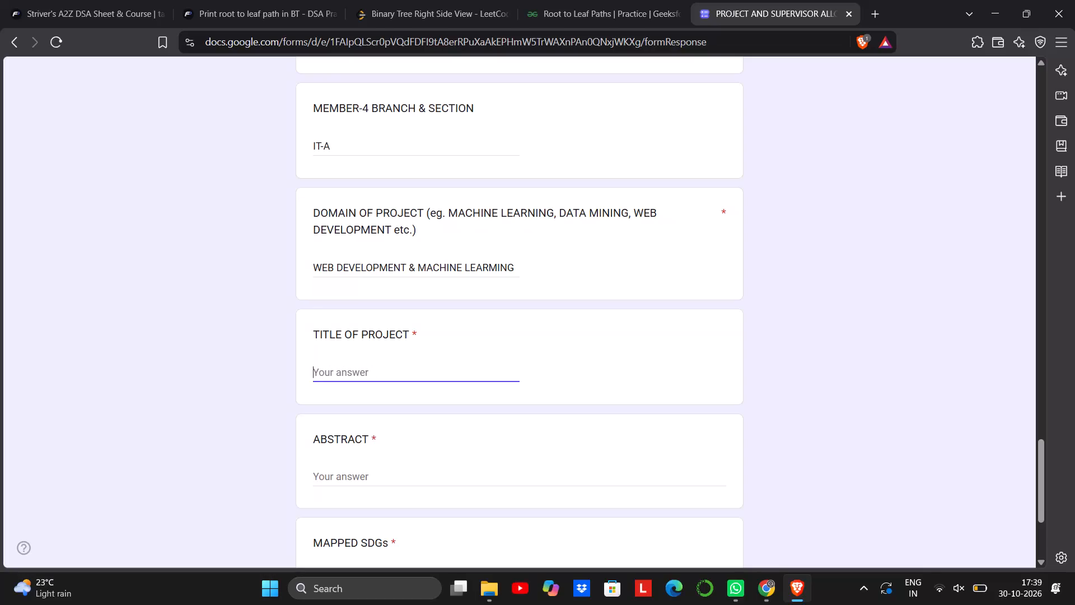
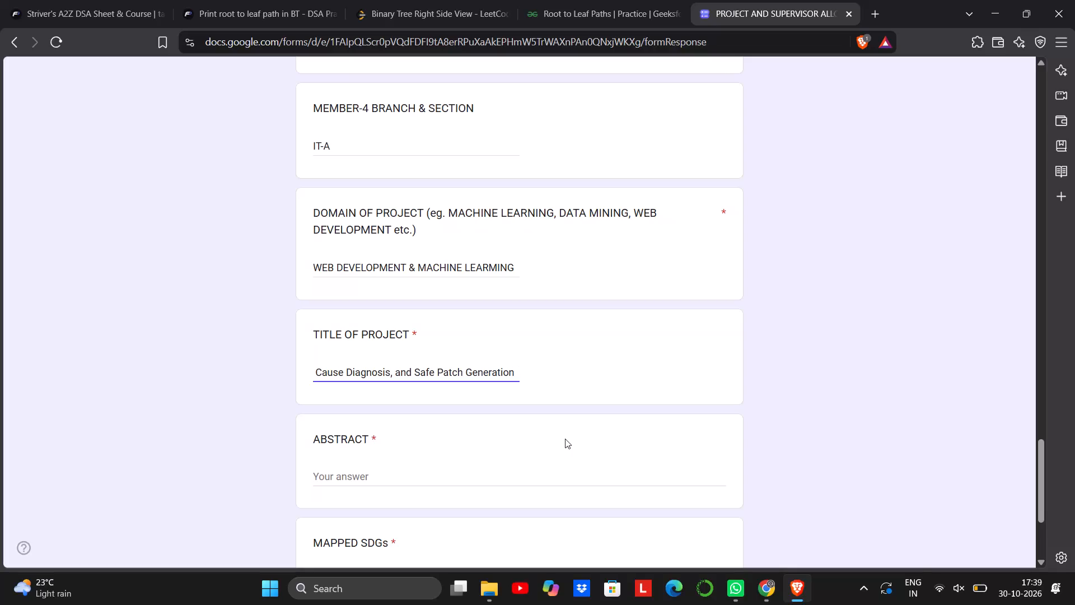
Review the full wording of the title of project answer, from its beginning through to its end.
left_click(379, 370)
key("Left")
key("Left")
key("Left")
key("Left")
key("Left")
key("Left")
key("Left")
key("Left")
key("Left")
key("Left")
key("Left")
key("Left")
key("Left")
key("Left")
key("Left")
key("Left")
key("Left")
key("Left")
key("Left")
key("Left")
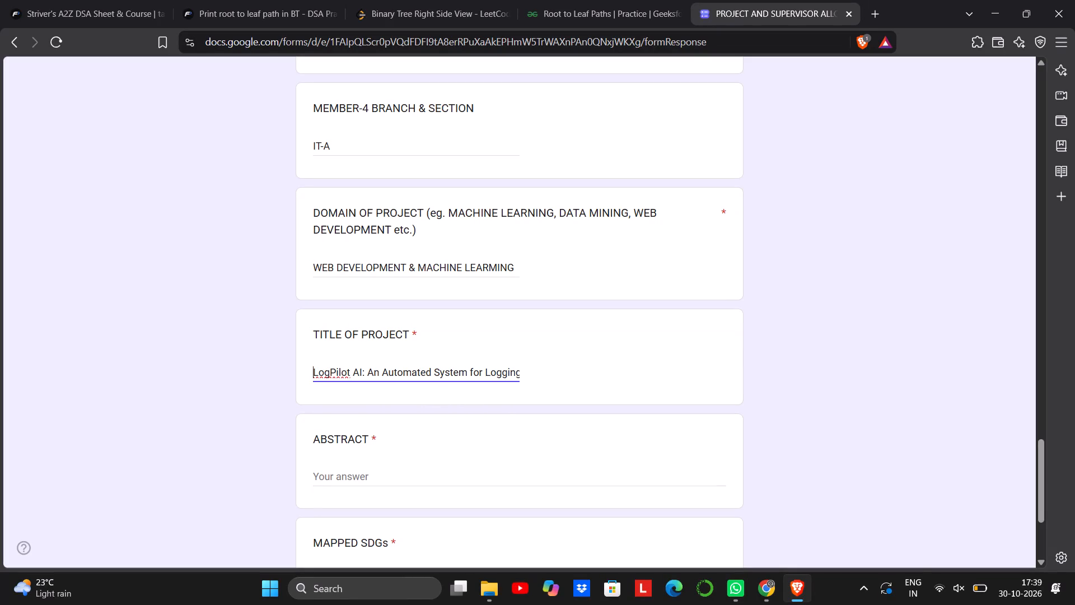
left_click_drag(444, 371, 612, 368)
left_click(455, 373)
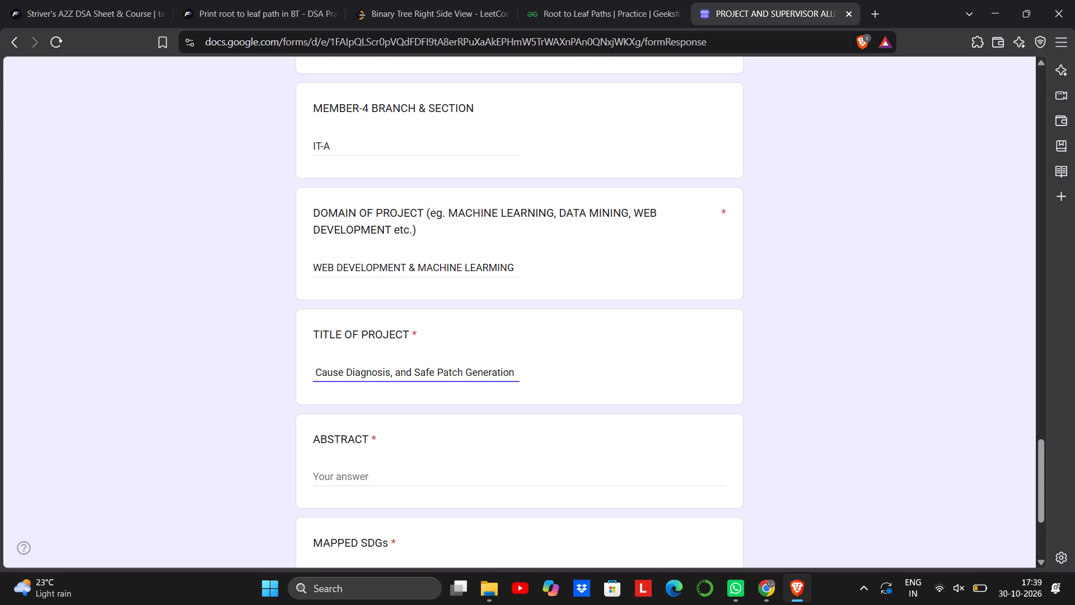
key("Left")
key("Left")
key("Left")
key("Left")
key("Left")
key("Left")
key("Left")
key("Left")
key("Left")
key("Left")
key("Left")
key("Left")
key("Left")
key("Left")
key("Left")
key("Left")
key("Left")
key("Left")
key("Left")
key("Left")
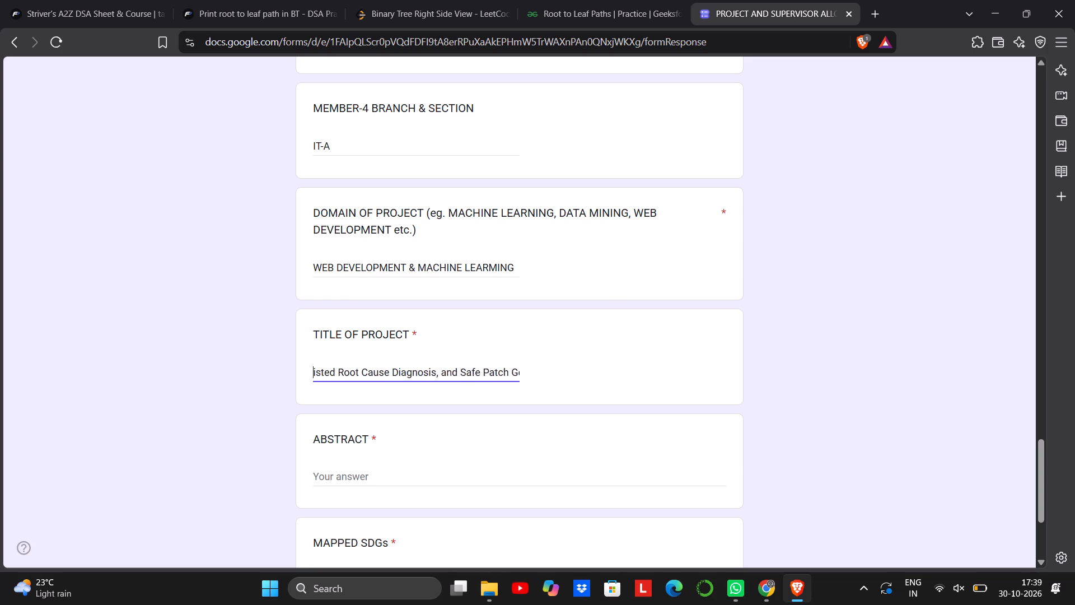
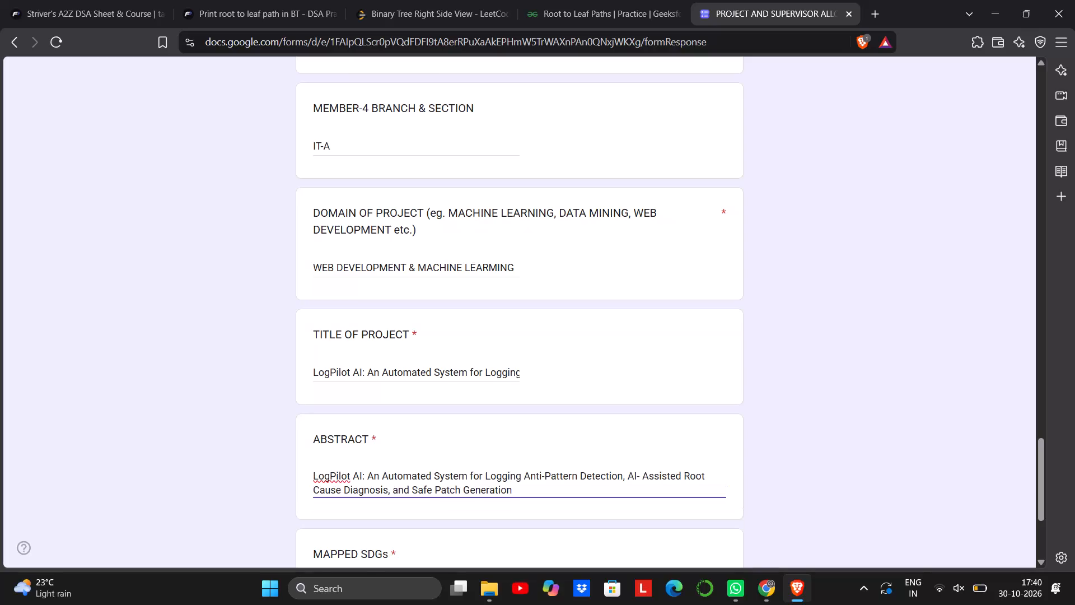
Clear the project title text from the Abstract answer, leaving the field empty.
scroll(483, 475, "down", 1)
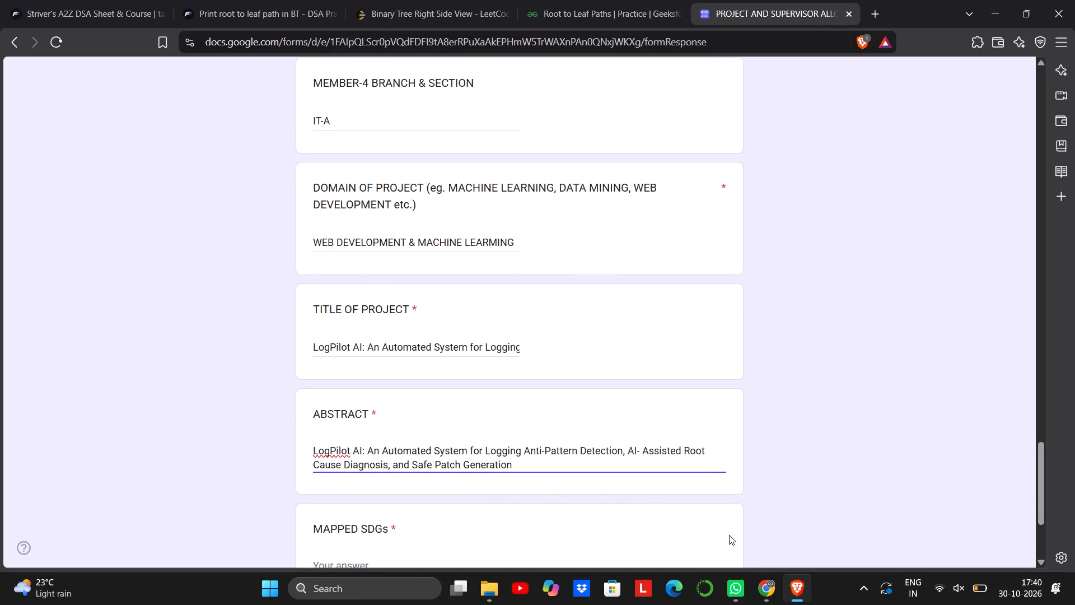
key("ctrl+a")
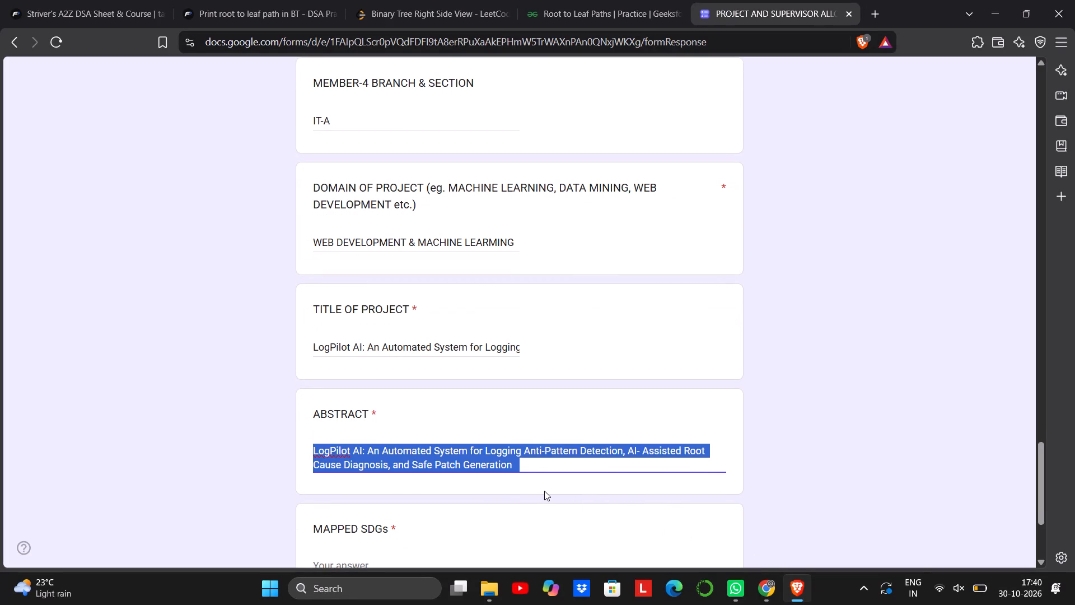
key("BackSpace")
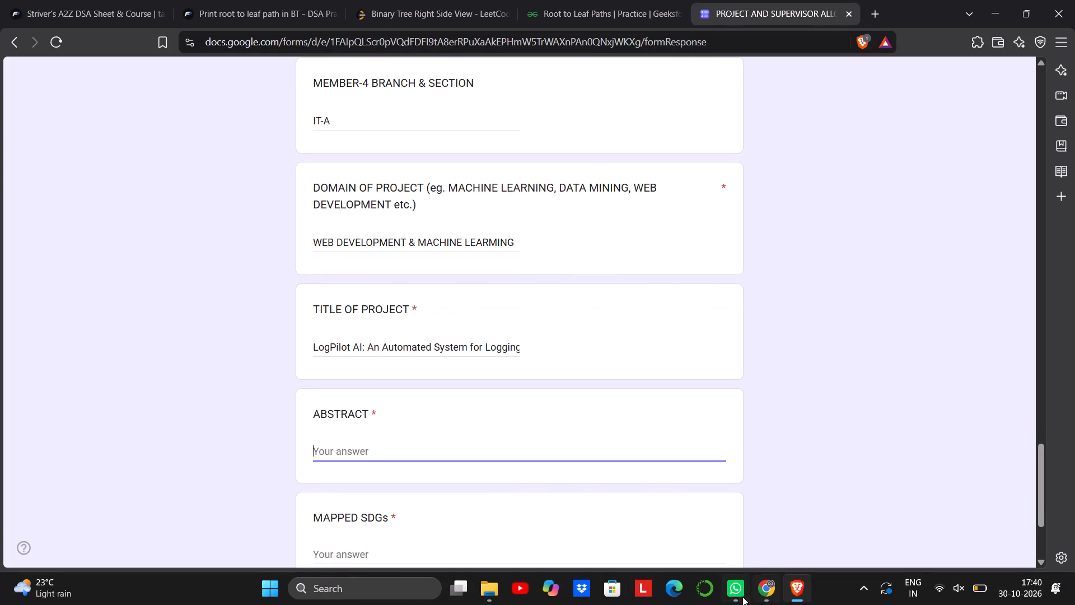
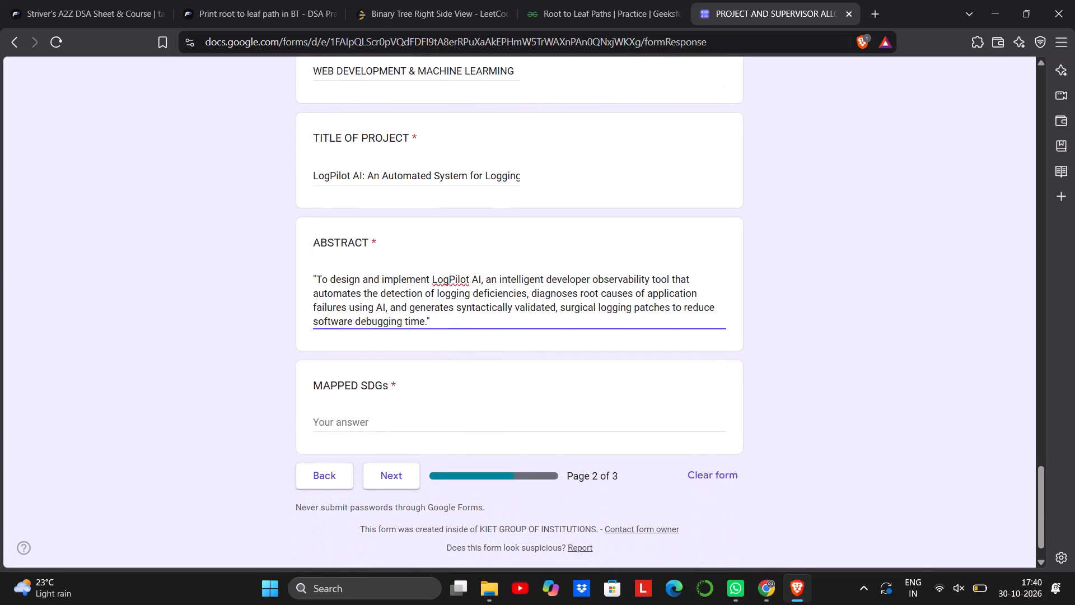
Begin the answer to the Mapped SDGs question by placing the text cursor in its empty answer field.
left_click(418, 415)
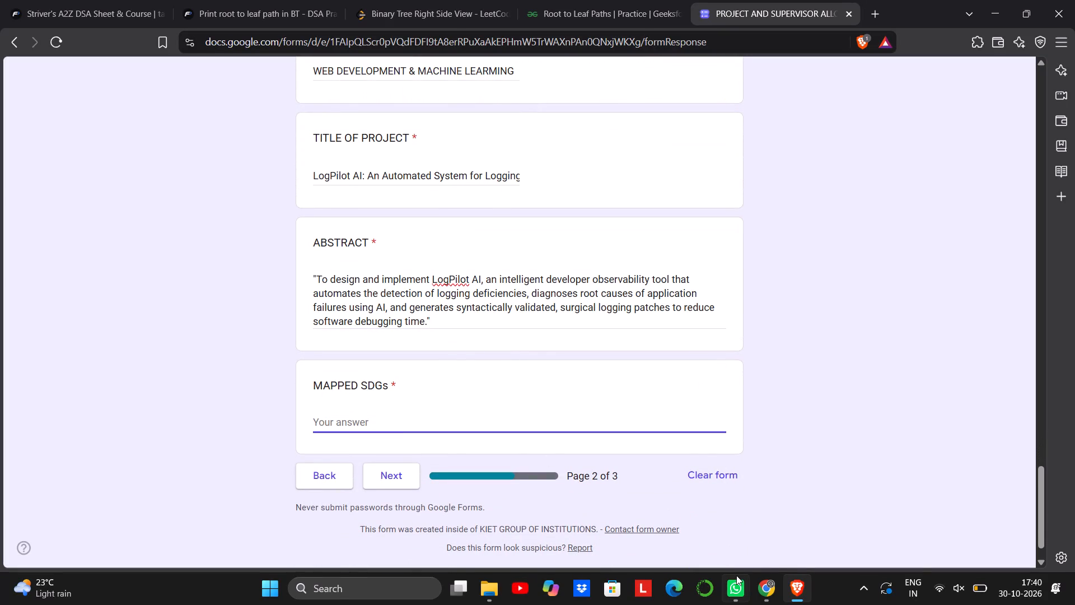
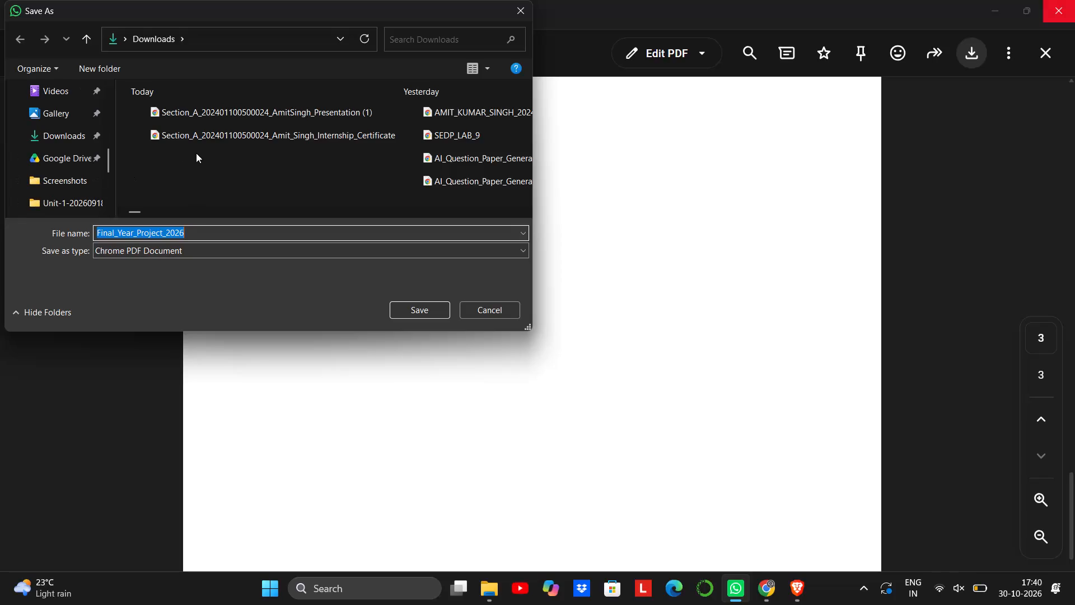
Examine the PDFs already stored in the Downloads folder in the Save As dialog, switching the file list to a different layout.
scroll(196, 153, "left", 2)
scroll(232, 118, "up", 4)
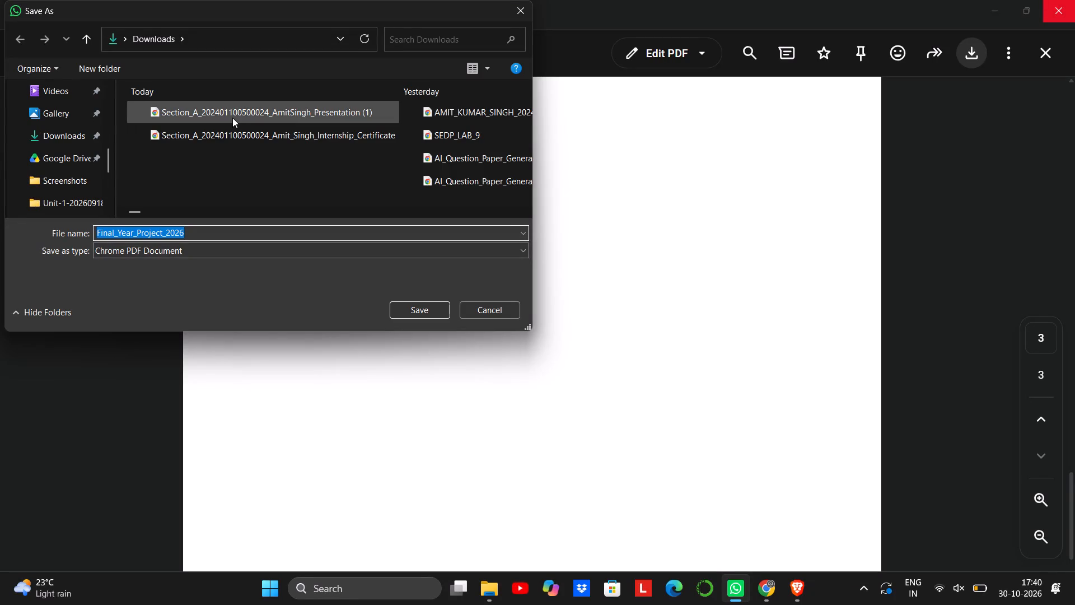
scroll(232, 118, "down", 2)
scroll(232, 118, "left", 3)
scroll(339, 120, "up", 1)
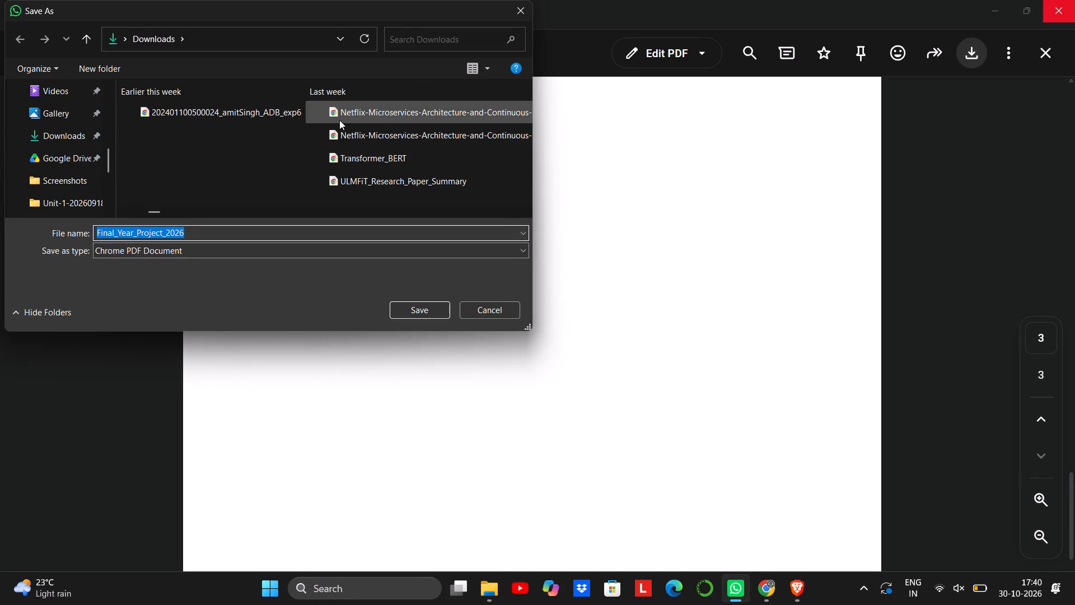
scroll(339, 120, "up", 2)
scroll(339, 120, "down", 1)
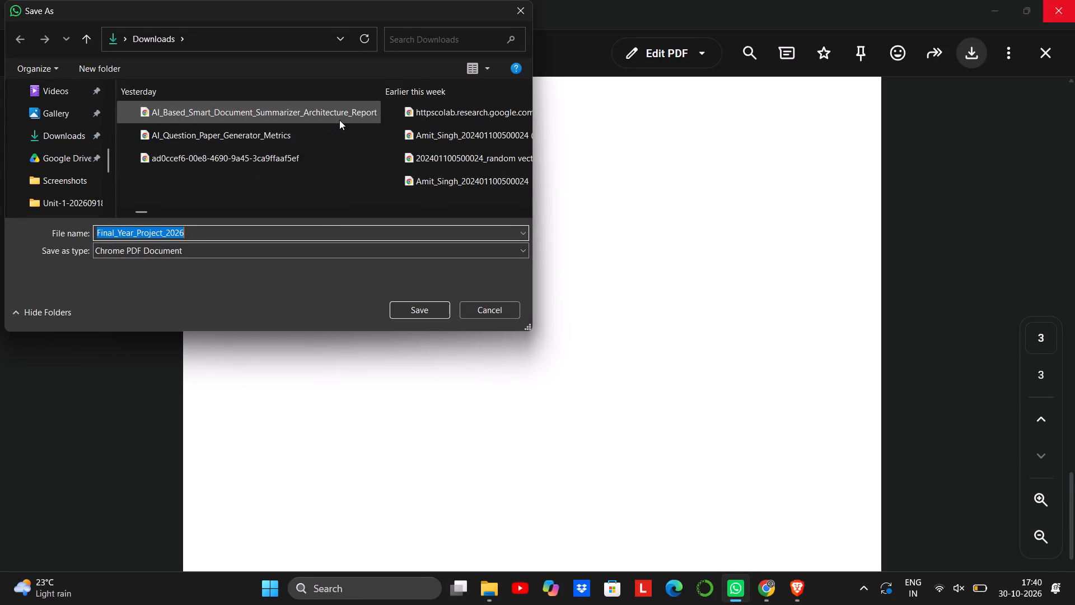
scroll(339, 120, "down", 1)
left_click(69, 132)
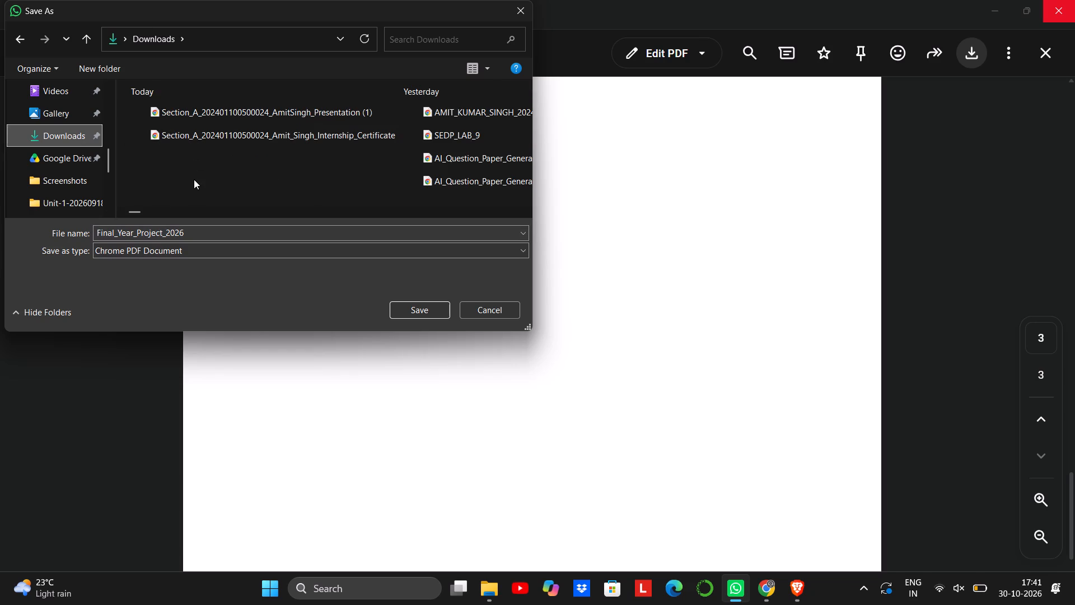
scroll(194, 179, "left", 3)
scroll(336, 132, "left", 3)
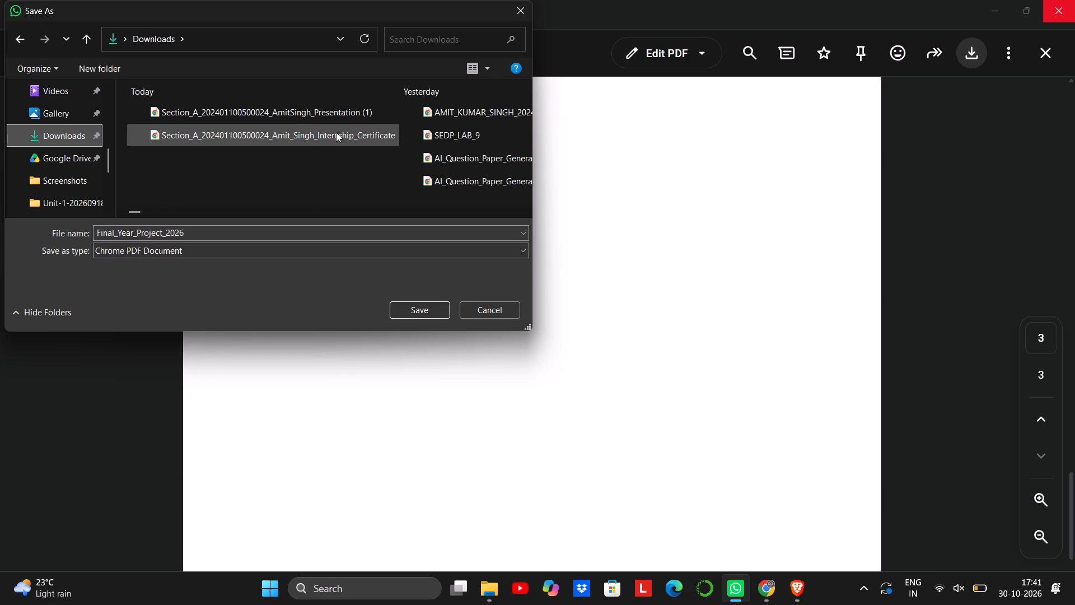
left_click(471, 68)
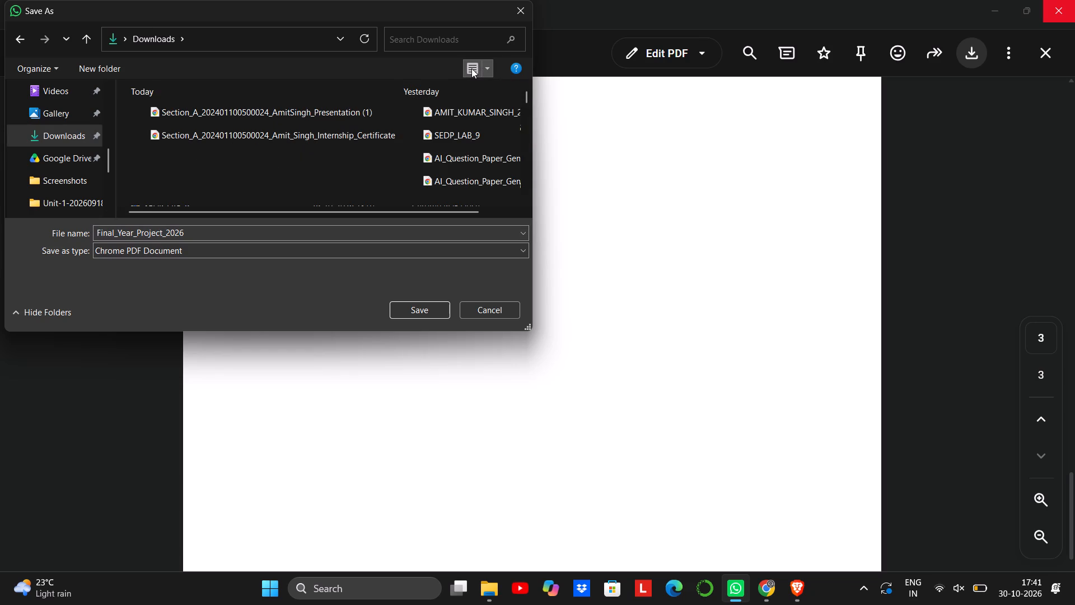
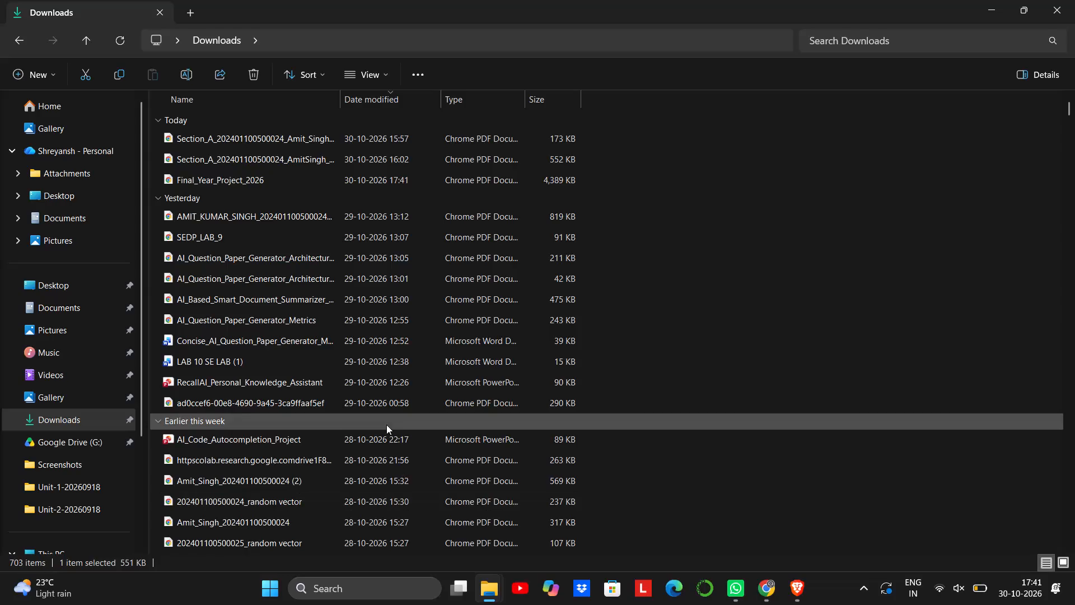
Reopen the Downloads folder in File Explorer to check for the saved Final_Year_Project_2026 PDF.
left_click_drag(208, 418, 49, 418)
double_click(49, 418)
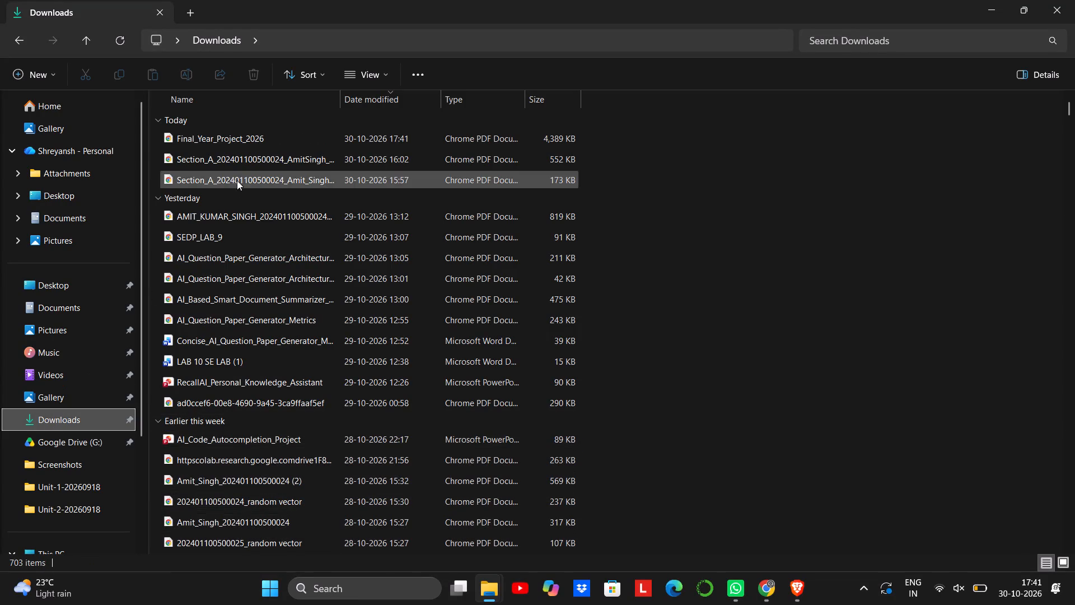
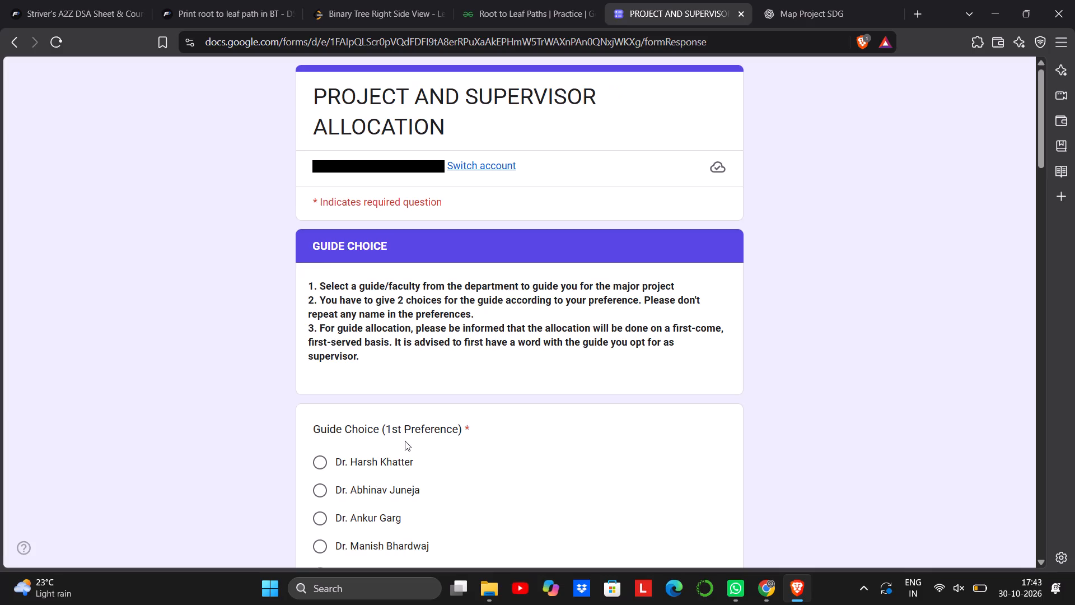
Read the guide choice instructions and look through the faculty names offered for the 1st and 2nd preferences.
scroll(405, 441, "down", 2)
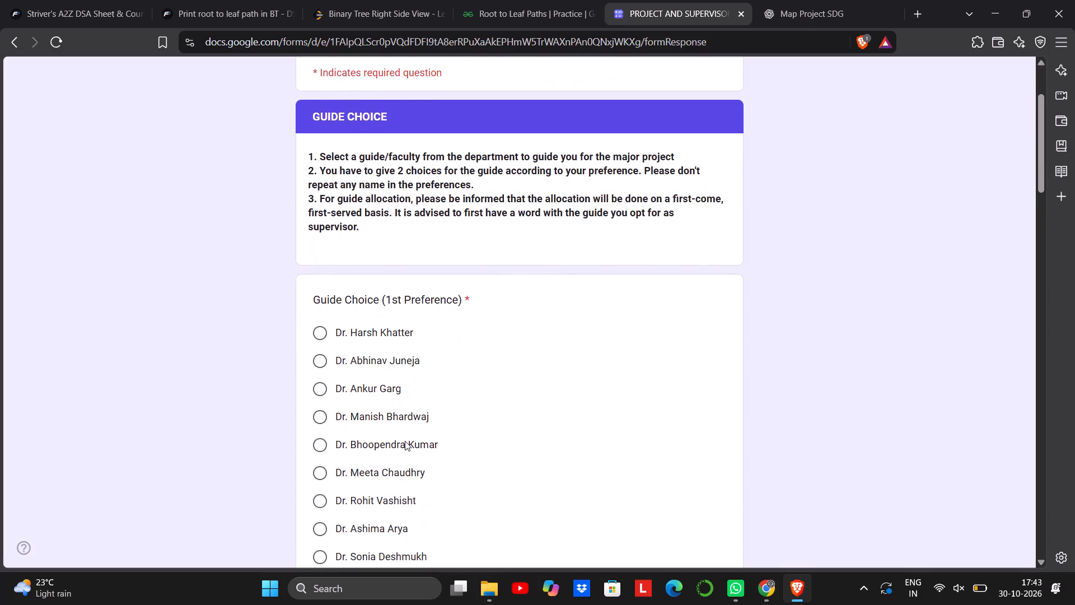
scroll(405, 441, "down", 3)
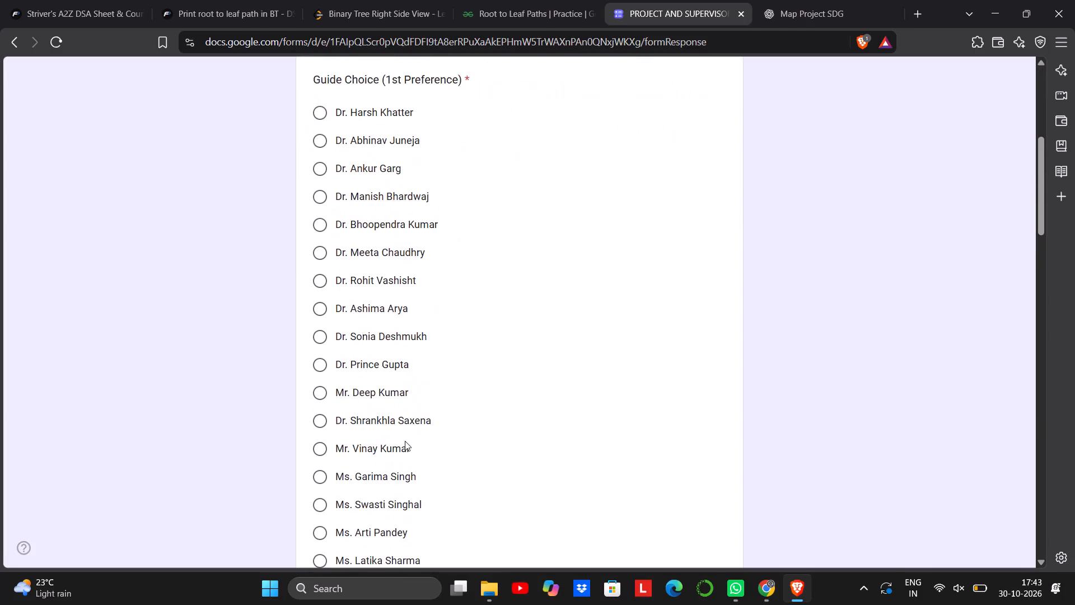
scroll(405, 441, "up", 2)
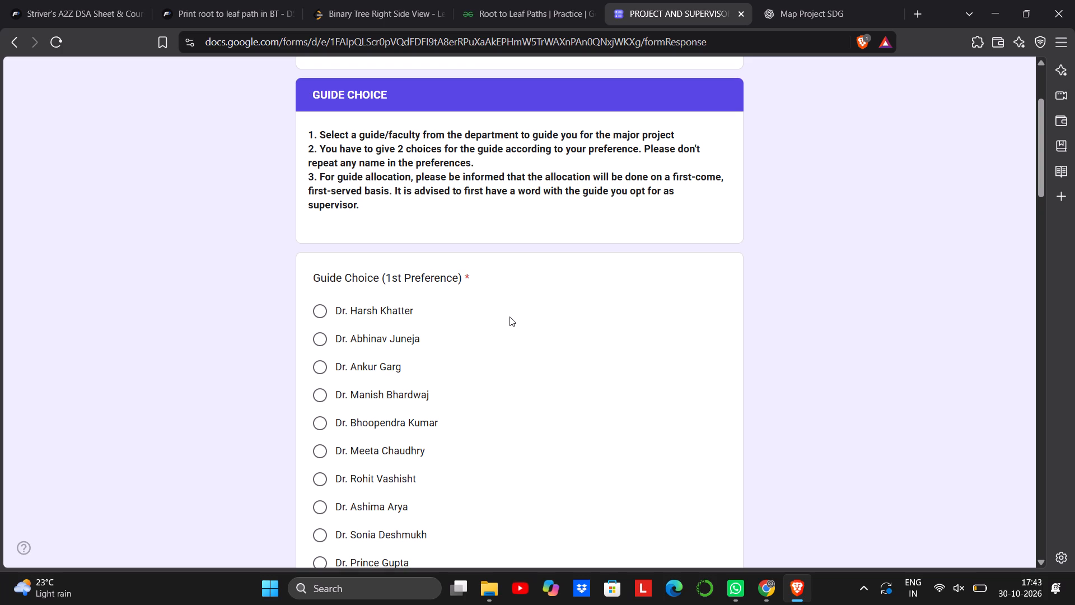
scroll(510, 317, "down", 7)
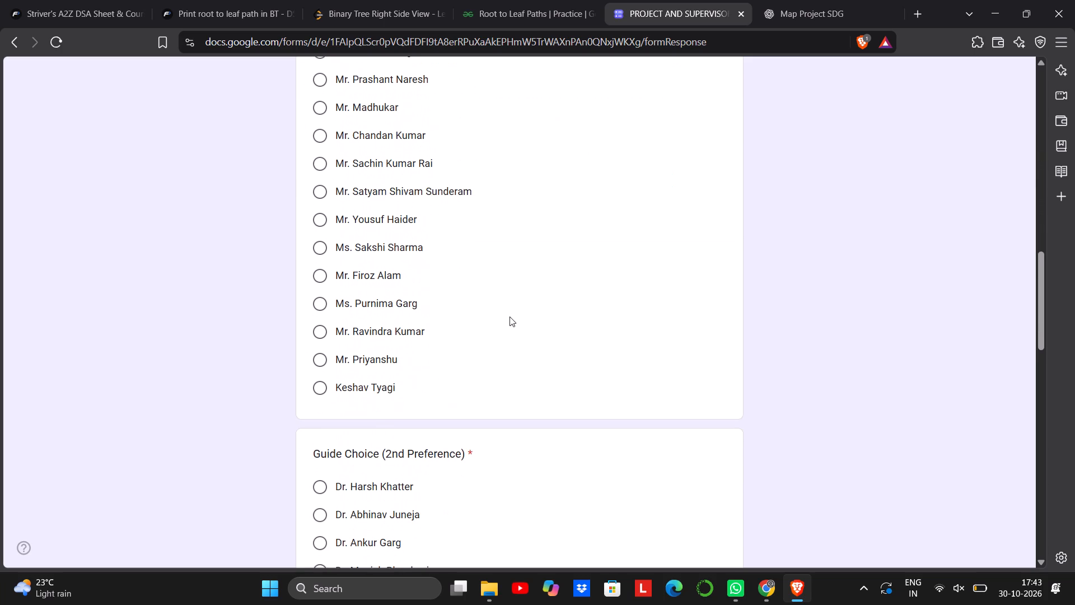
scroll(510, 317, "down", 1)
scroll(510, 317, "up", 1)
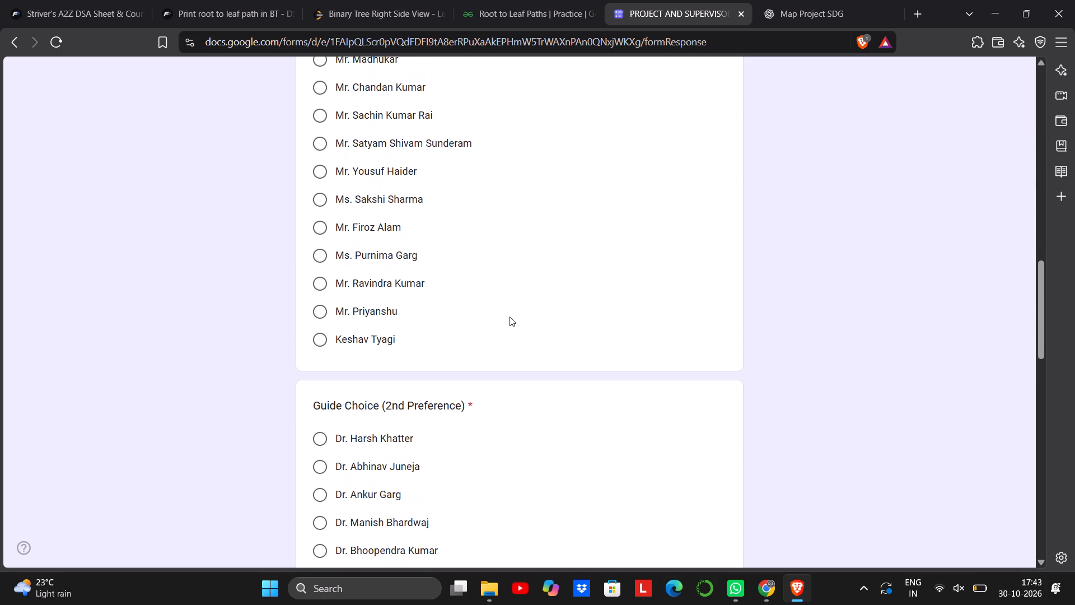
scroll(510, 317, "up", 4)
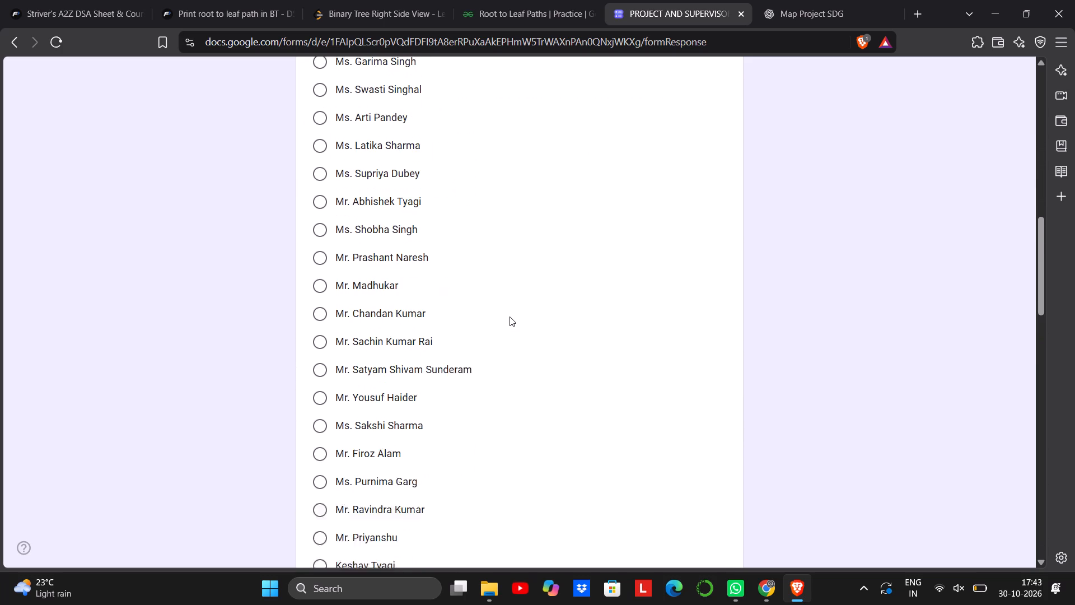
scroll(510, 317, "up", 4)
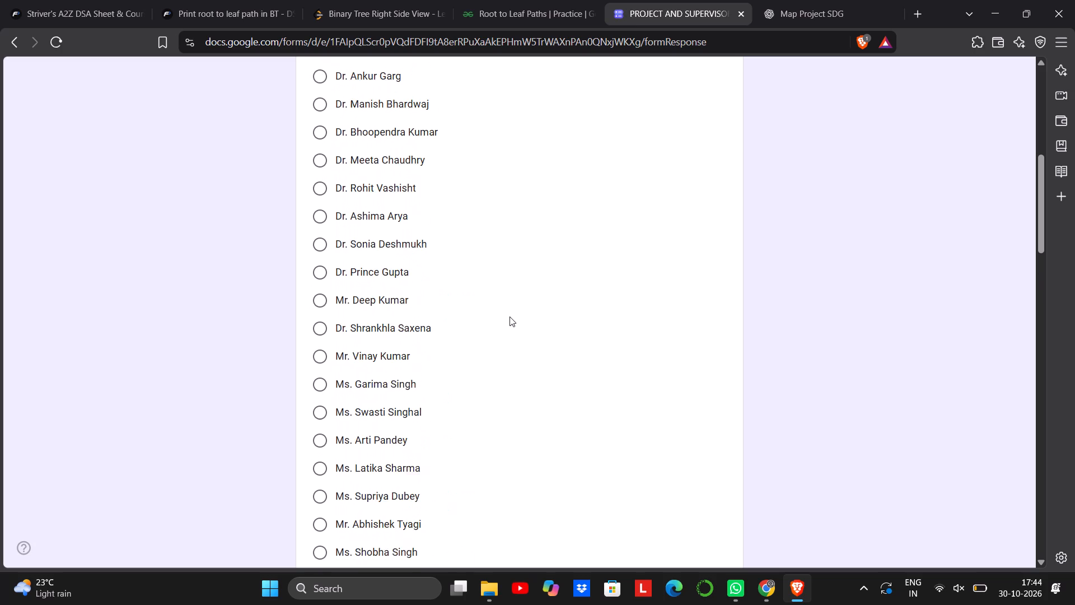
Look through the faculty names offered for the 1st and 2nd guide preferences, down to the end of the Guide Choice page.
scroll(510, 317, "up", 3)
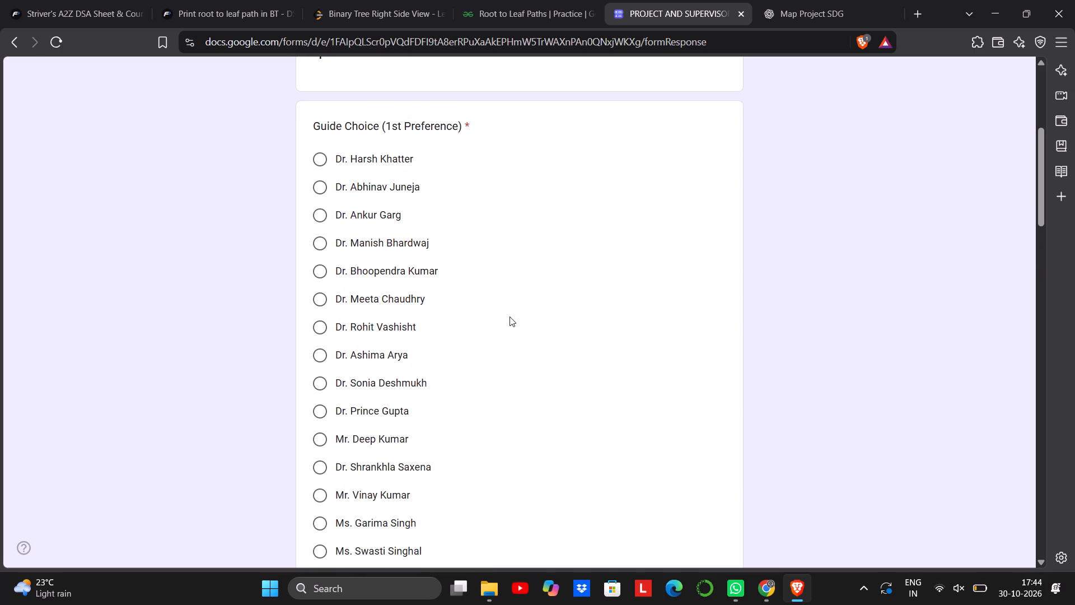
scroll(510, 317, "down", 1)
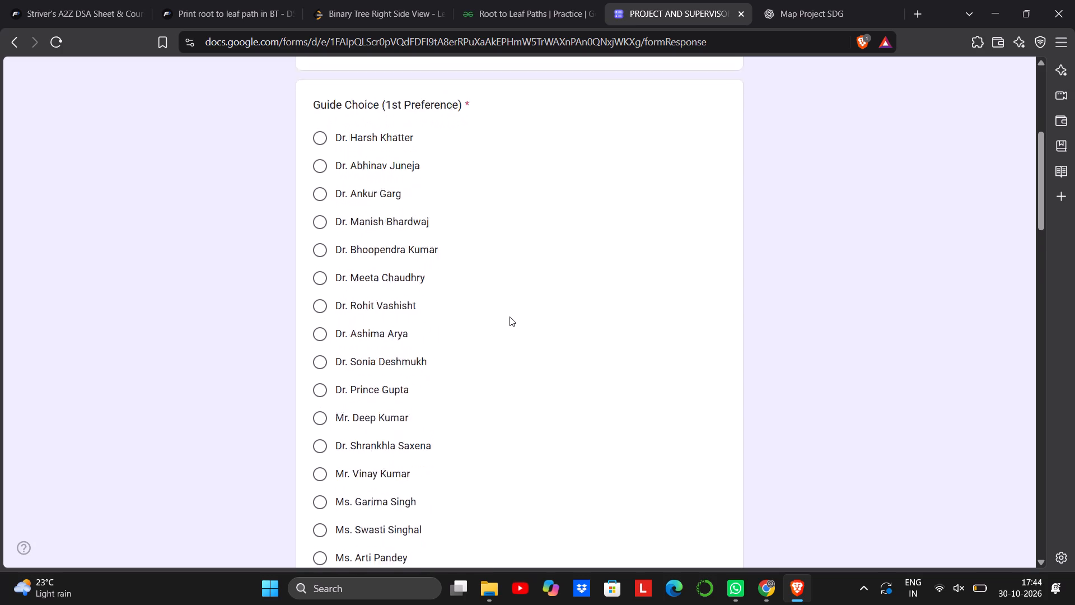
scroll(510, 317, "down", 6)
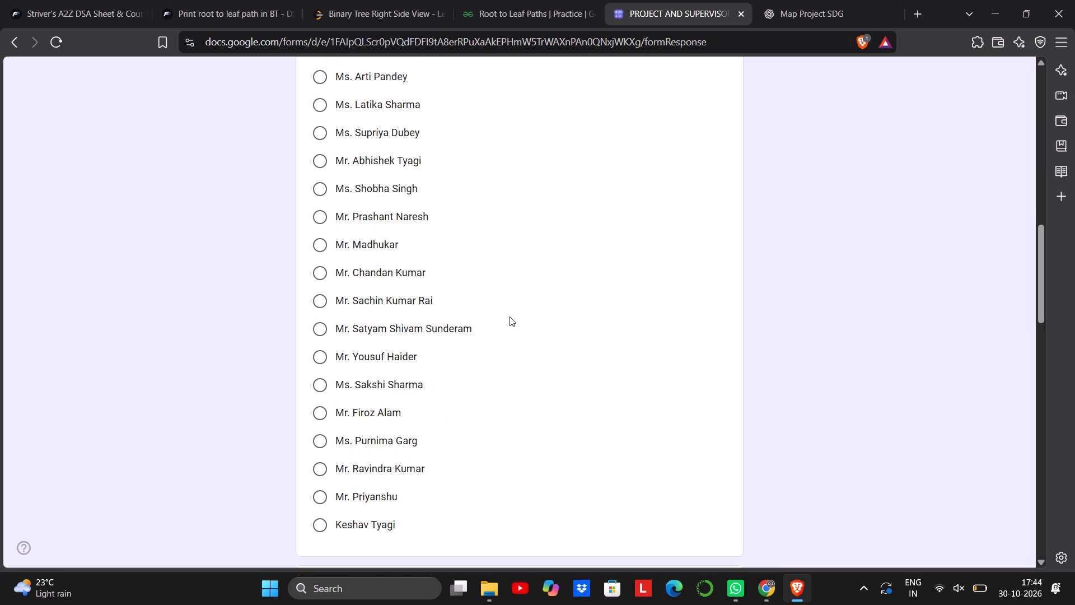
scroll(510, 317, "down", 6)
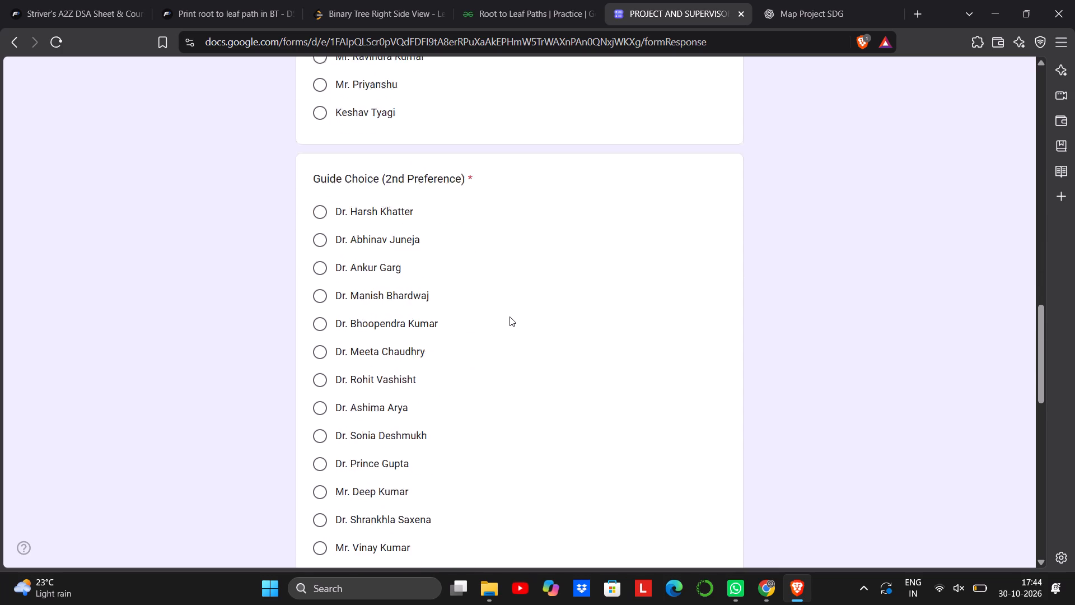
scroll(510, 317, "down", 9)
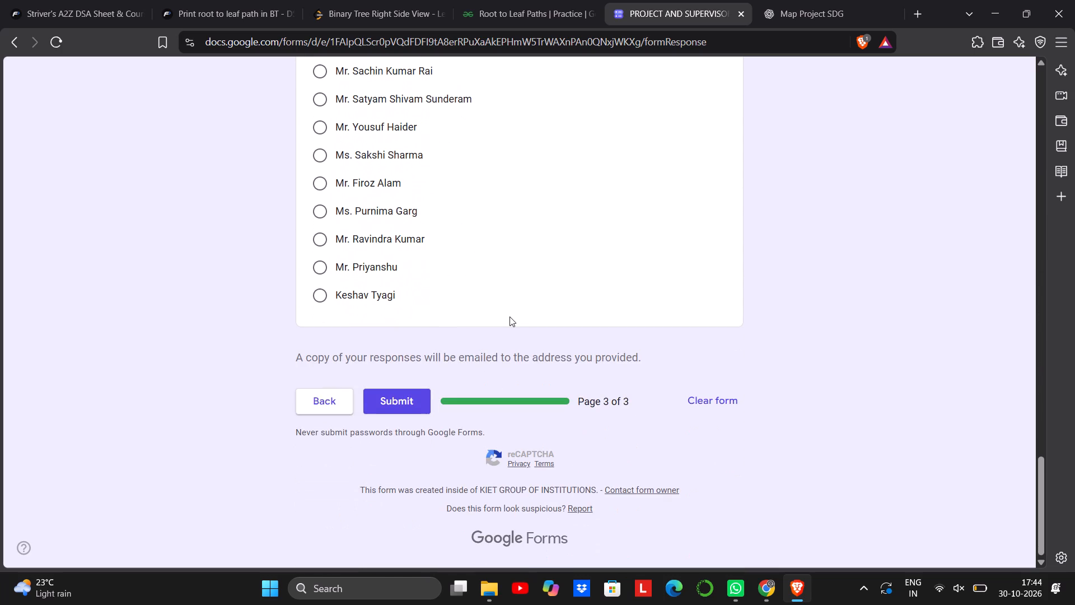
scroll(510, 317, "down", 1)
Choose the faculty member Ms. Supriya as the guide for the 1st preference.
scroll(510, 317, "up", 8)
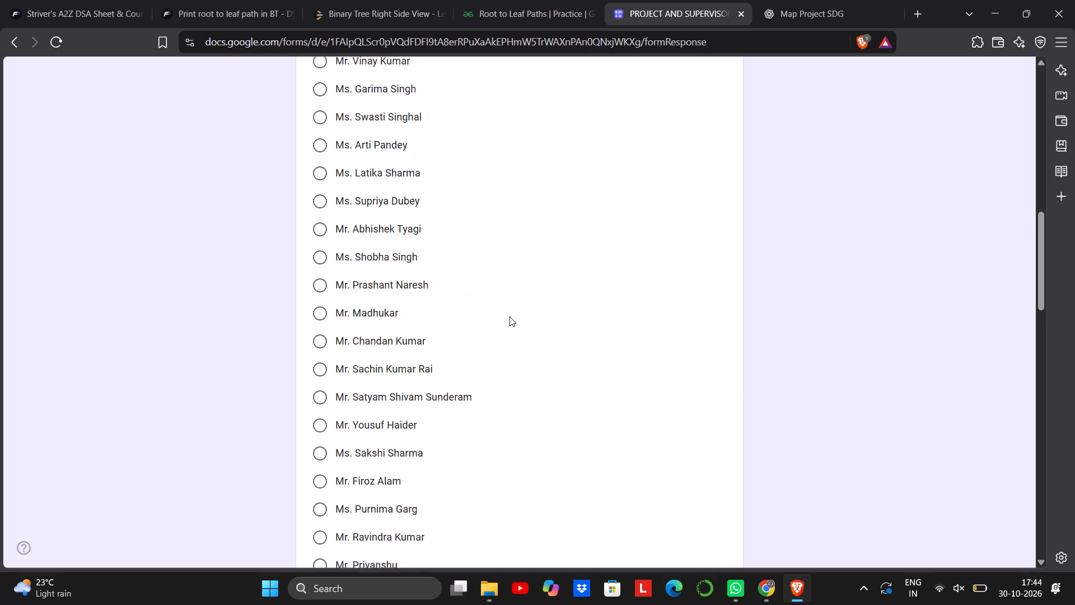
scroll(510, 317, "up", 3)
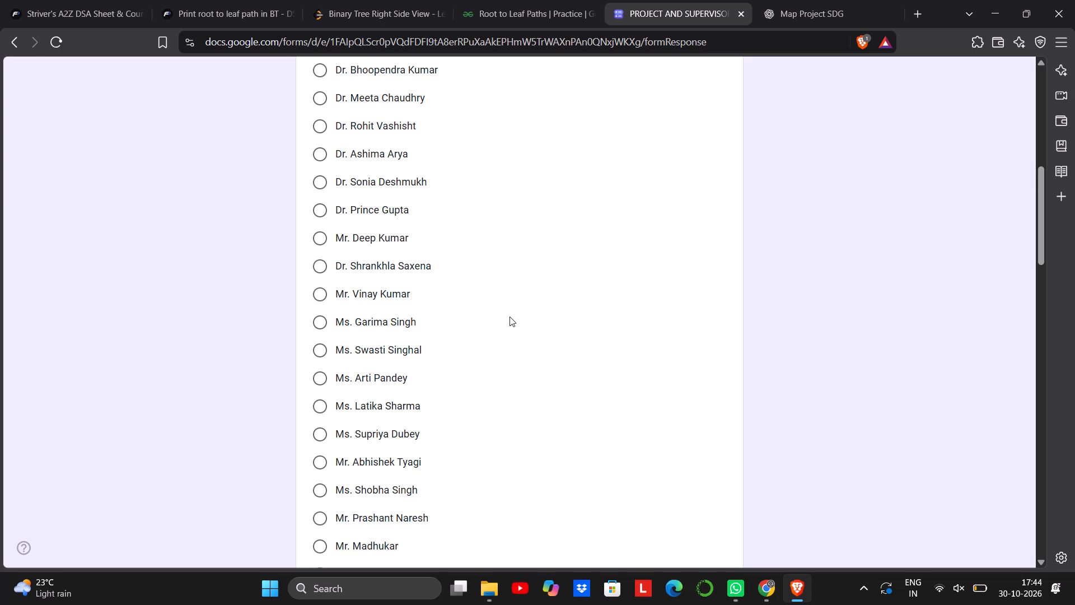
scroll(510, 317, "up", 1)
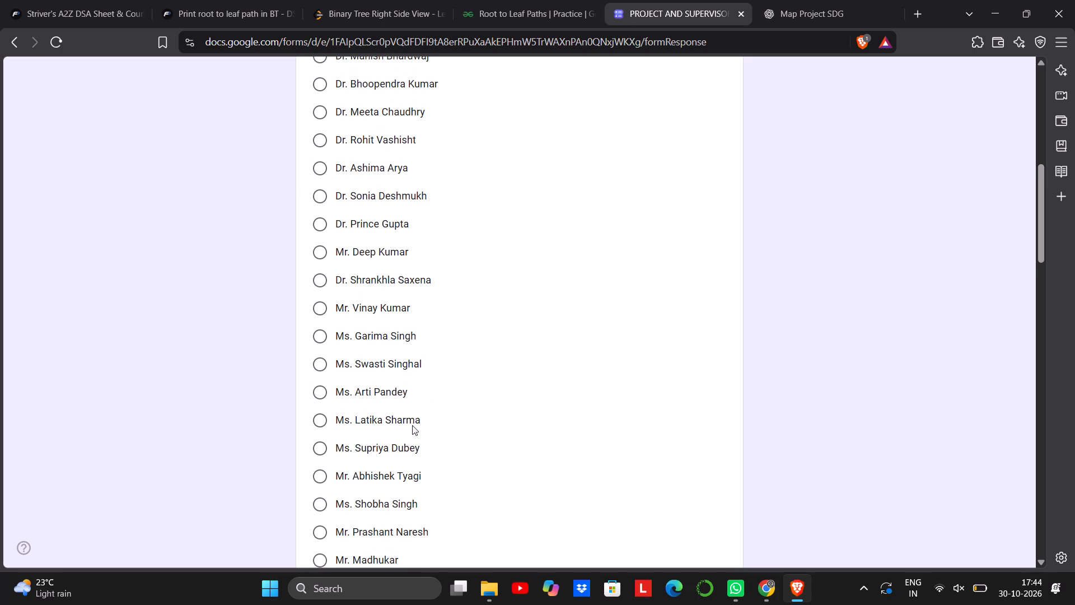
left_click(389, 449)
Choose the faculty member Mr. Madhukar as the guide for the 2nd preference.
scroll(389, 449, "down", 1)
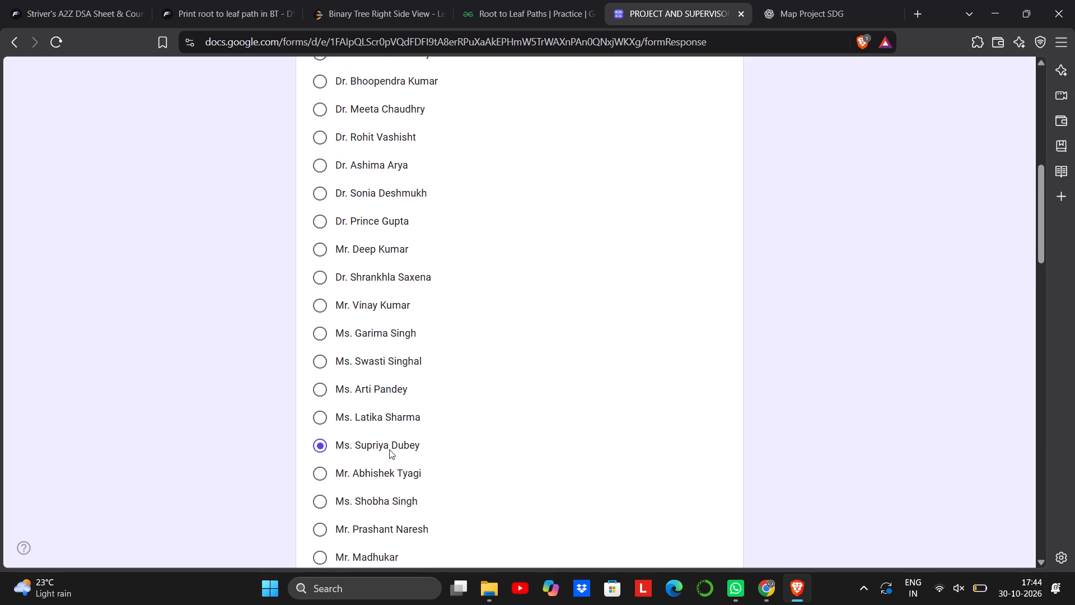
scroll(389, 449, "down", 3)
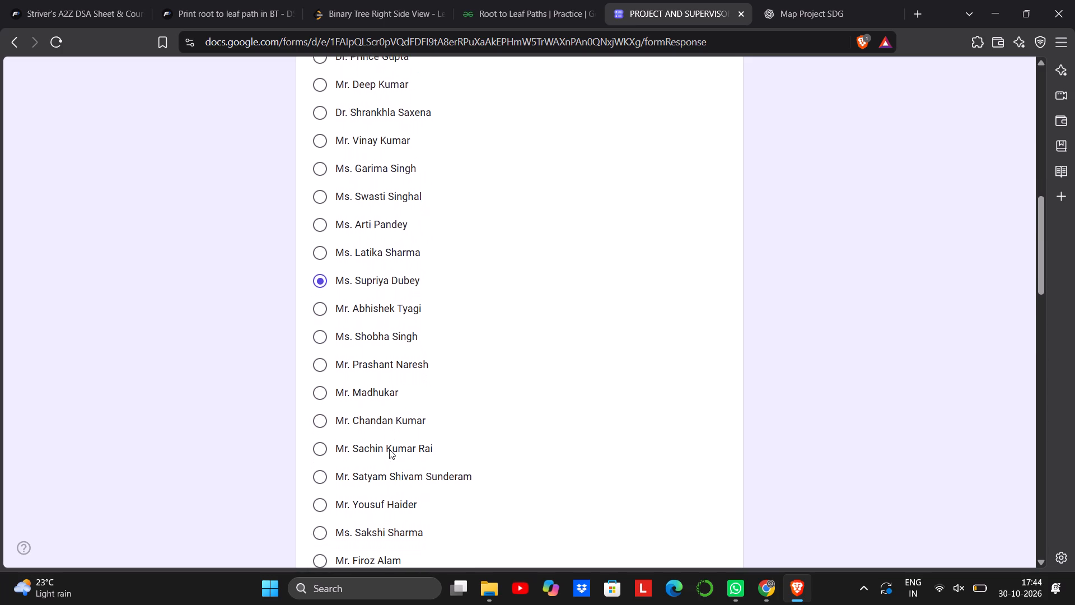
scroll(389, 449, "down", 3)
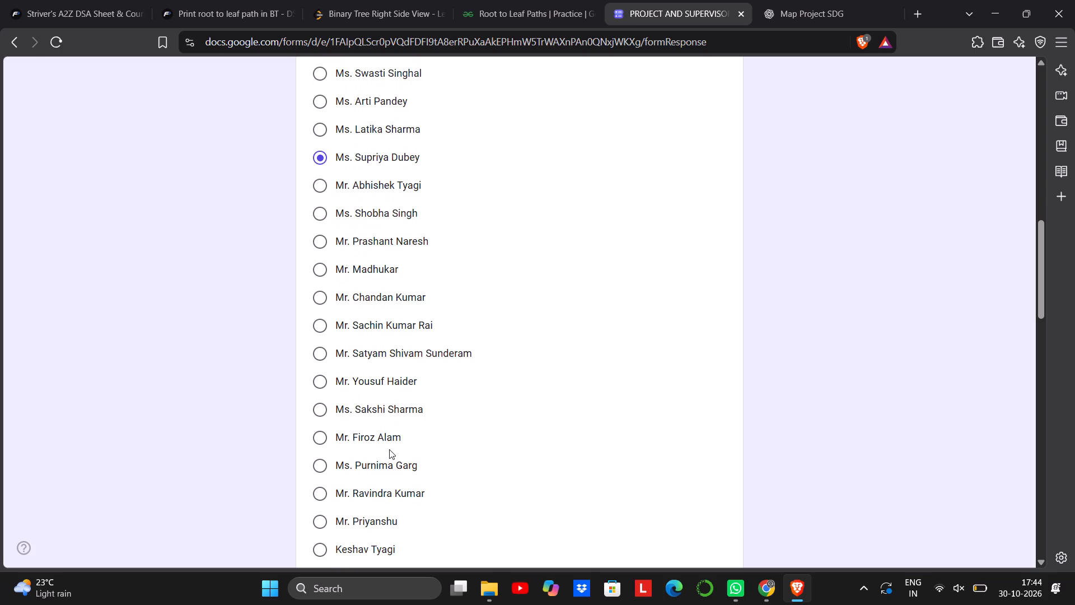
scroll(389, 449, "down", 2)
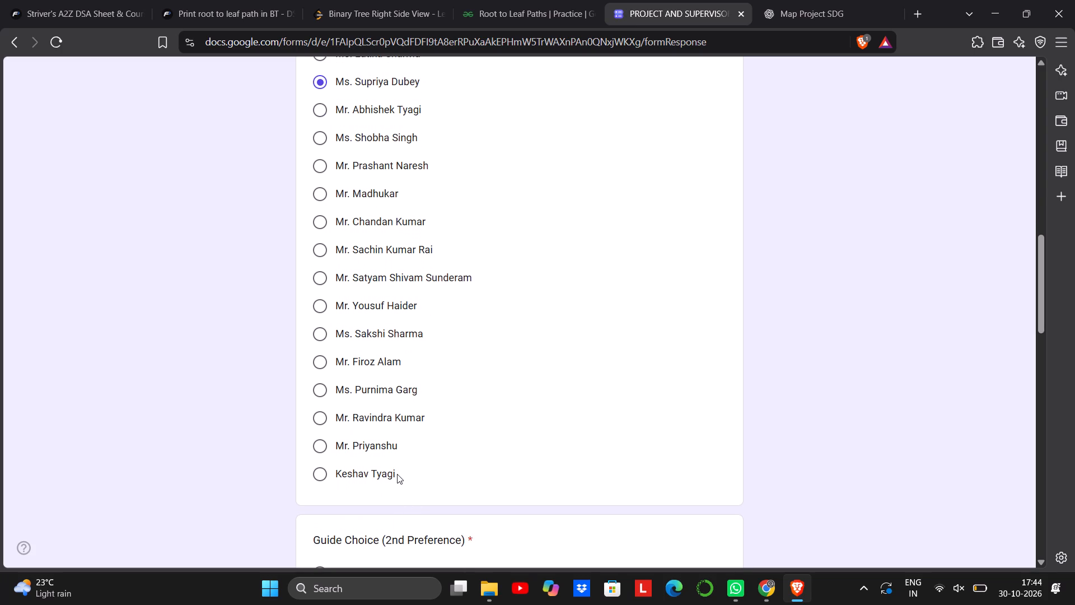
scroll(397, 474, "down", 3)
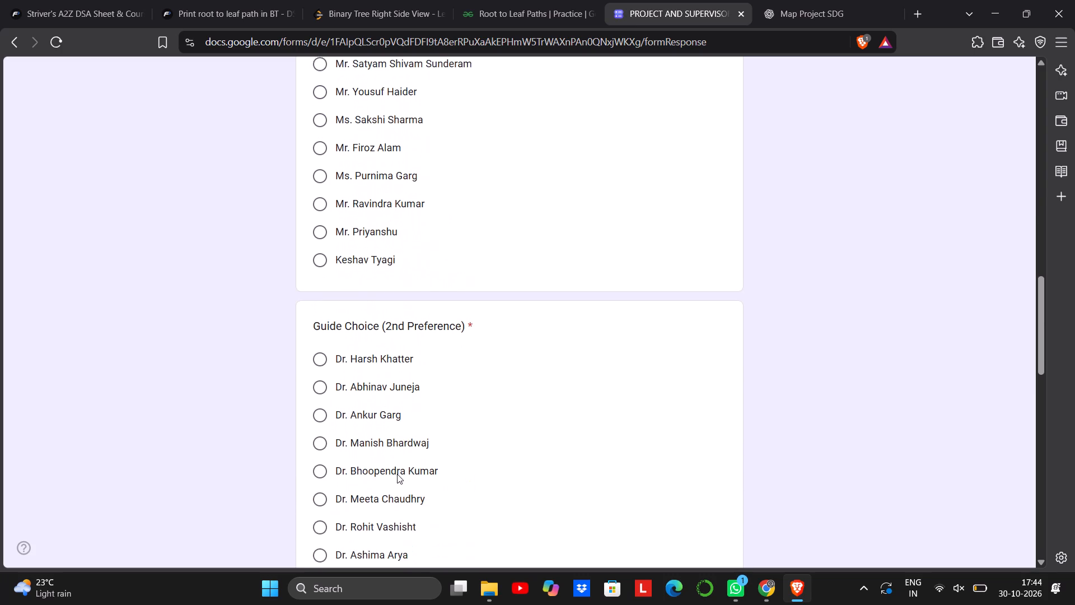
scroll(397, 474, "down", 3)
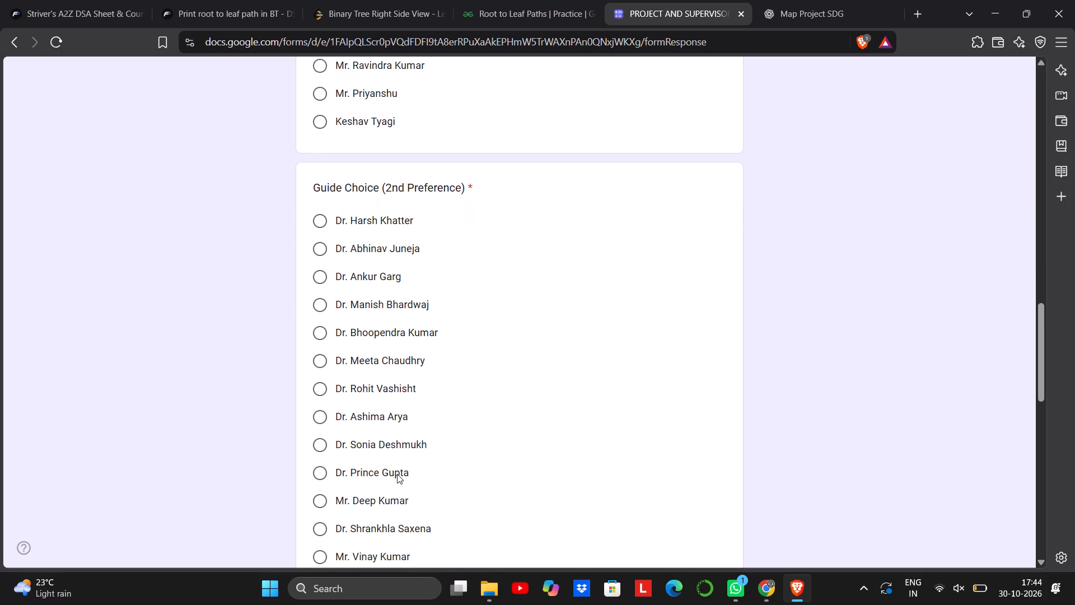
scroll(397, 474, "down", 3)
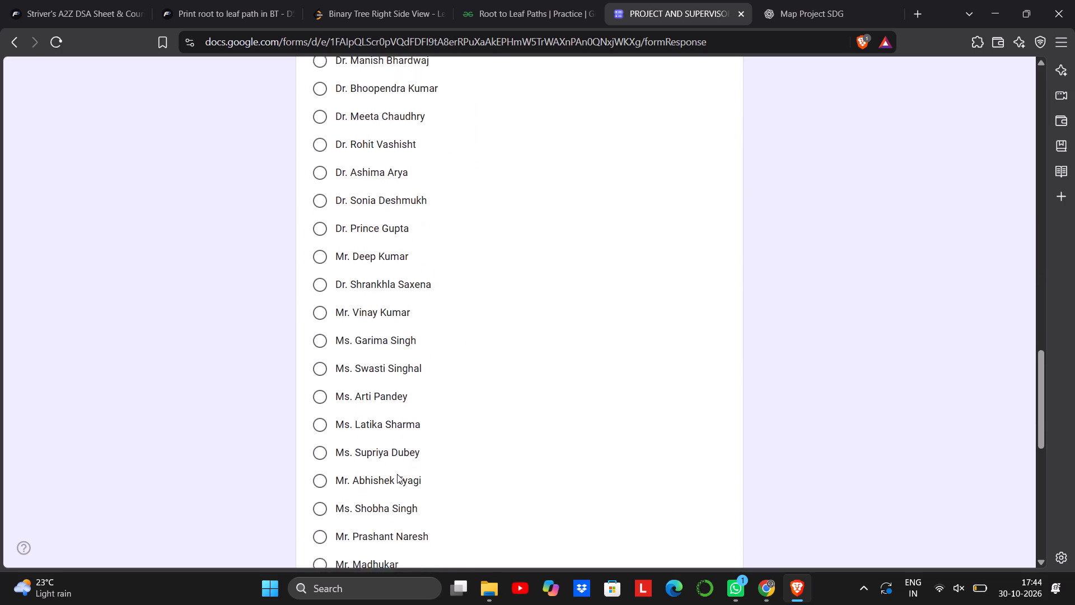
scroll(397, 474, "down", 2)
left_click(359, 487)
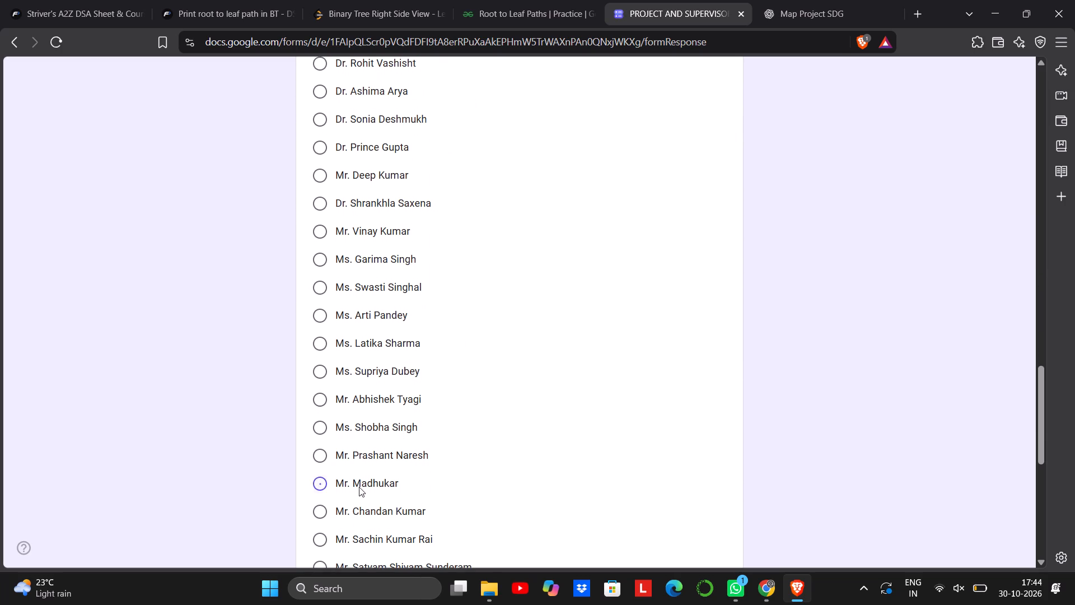
Change the 1st-preference guide choice to Mr. Madhukar.
scroll(359, 487, "down", 3)
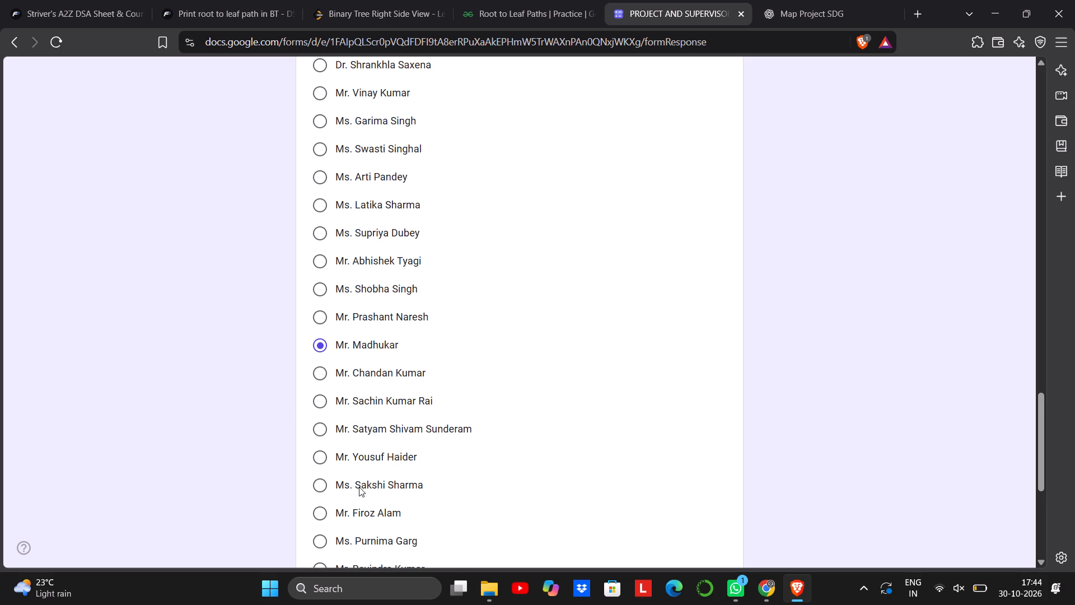
scroll(359, 487, "up", 7)
scroll(359, 487, "down", 1)
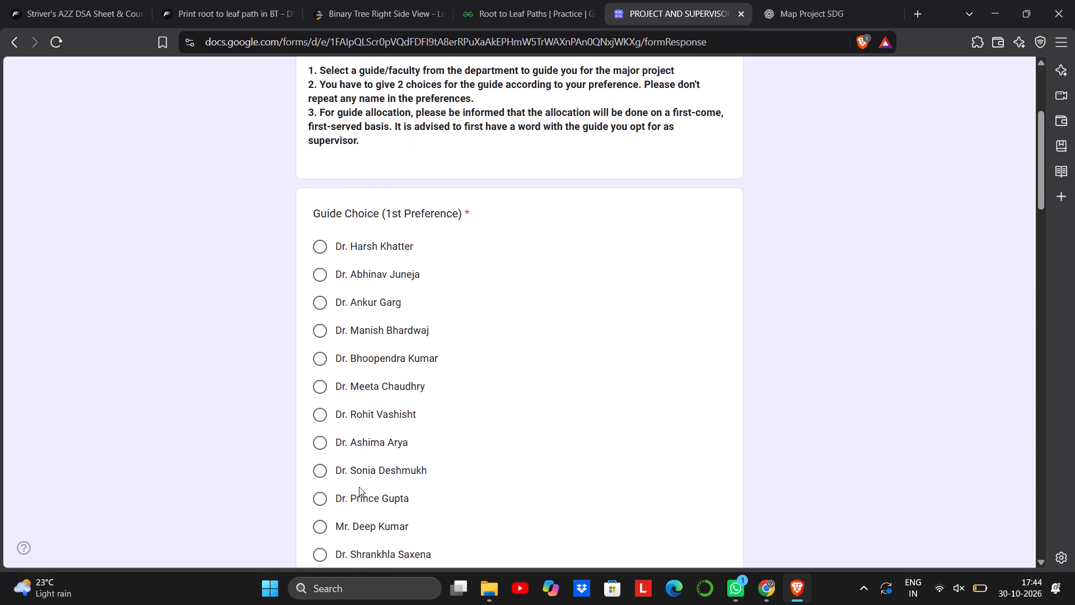
scroll(359, 487, "down", 2)
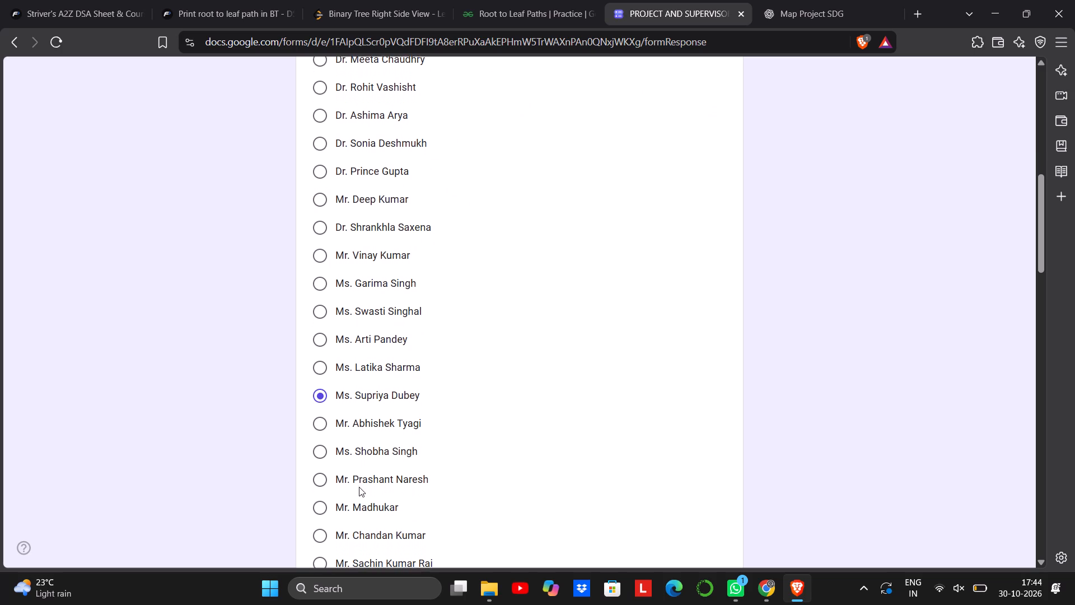
scroll(359, 487, "down", 2)
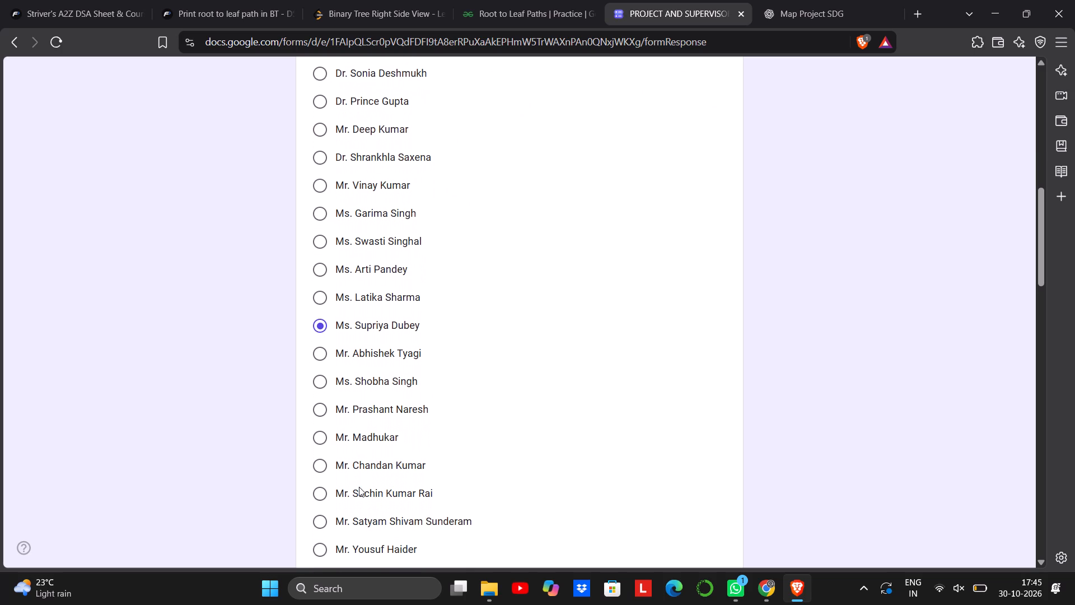
left_click(321, 434)
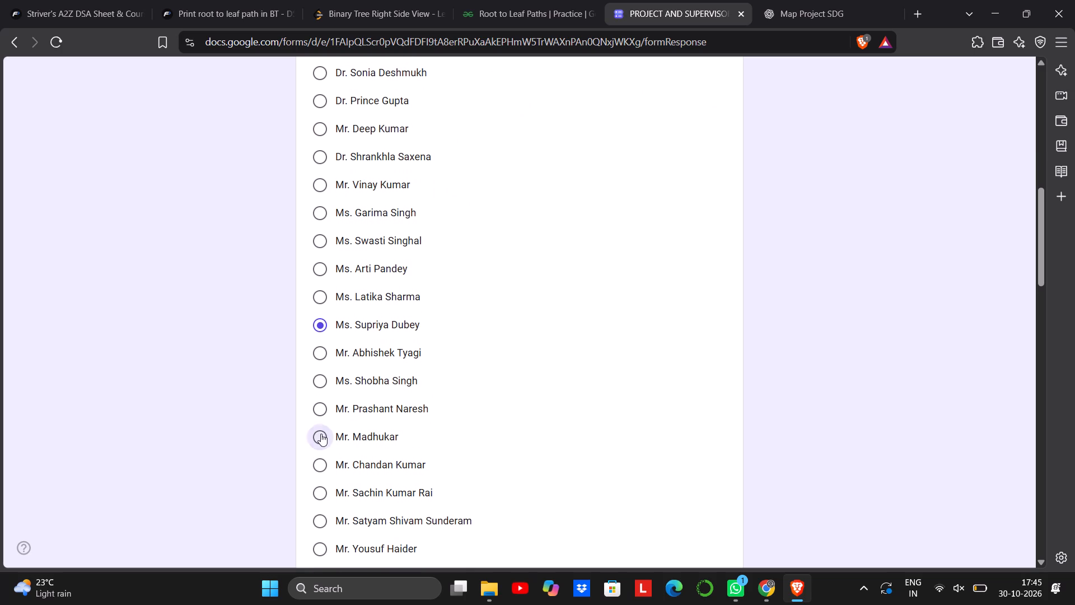
left_click(314, 324)
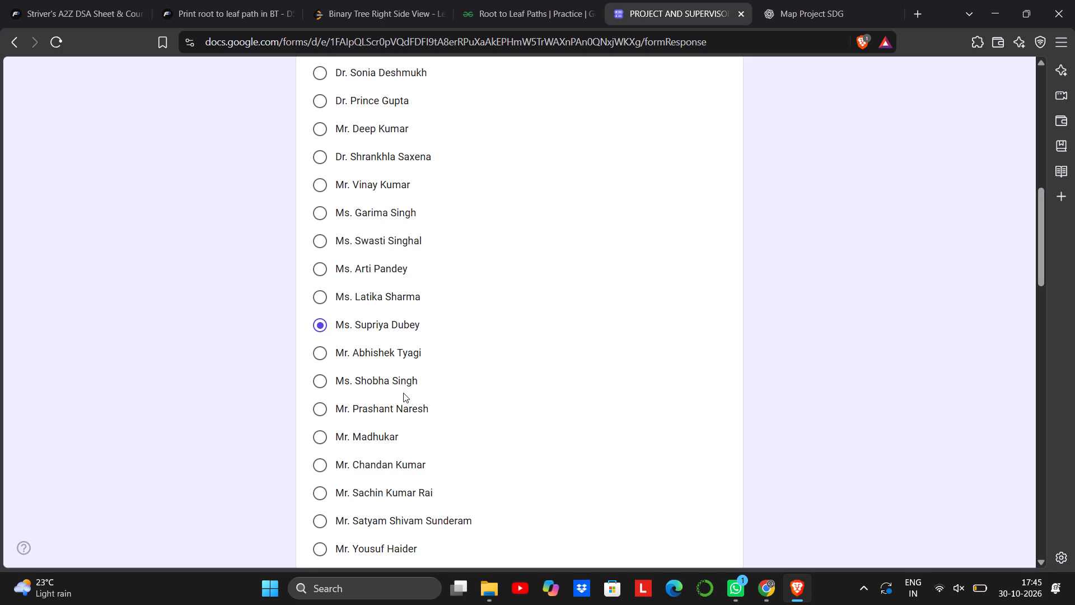
left_click(347, 437)
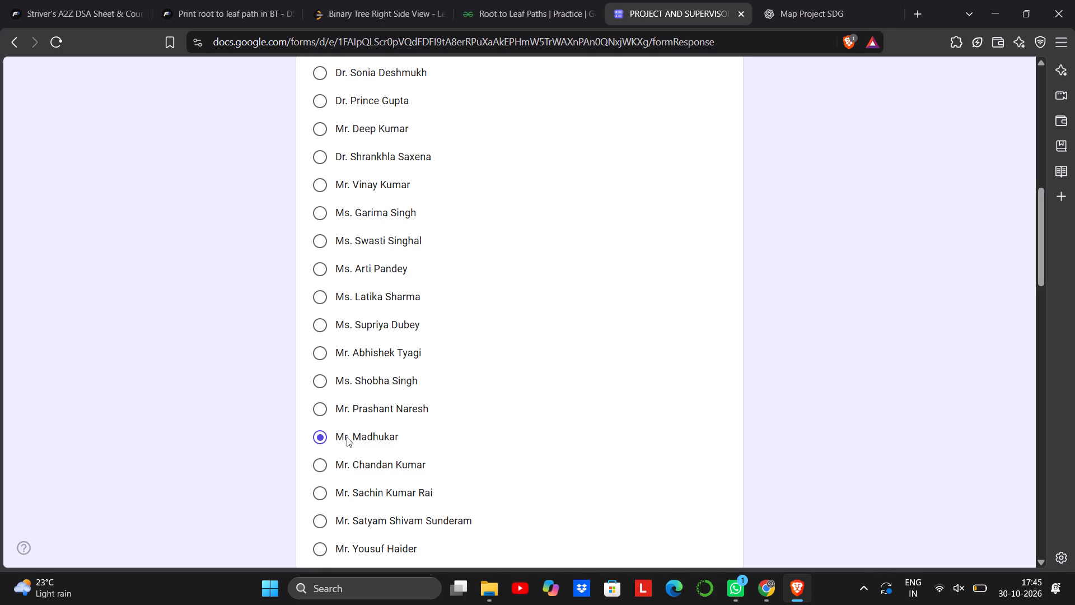
Change the 2nd-preference guide choice to Ms. Supriya.
scroll(347, 437, "up", 5)
scroll(347, 437, "down", 4)
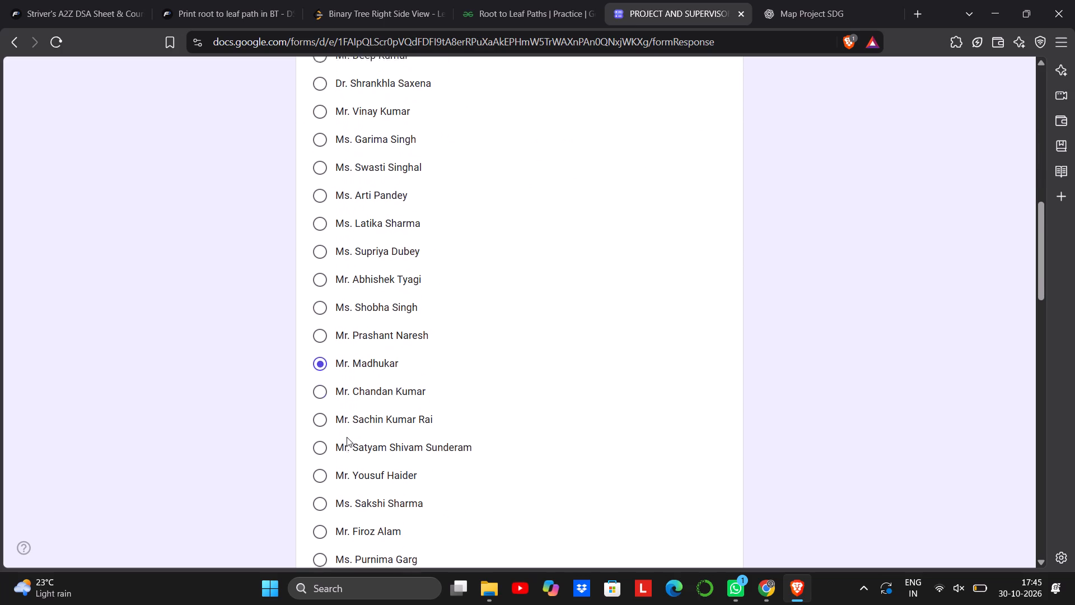
scroll(347, 437, "down", 6)
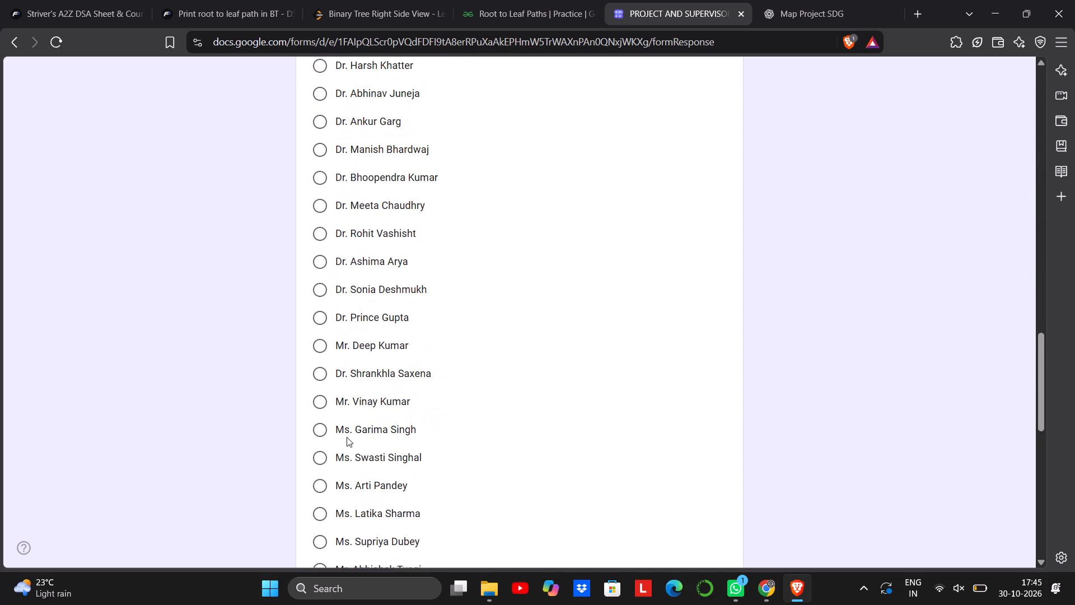
scroll(347, 437, "down", 3)
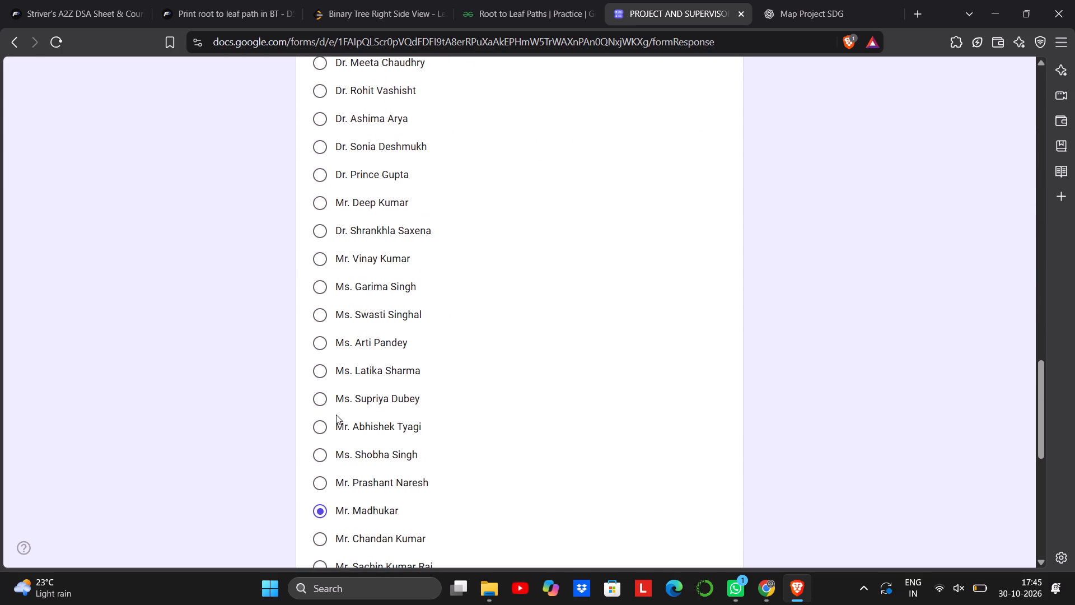
left_click(336, 401)
Review the rest of the 2nd-preference question down to the end of the Guide Choice page.
scroll(336, 401, "down", 1)
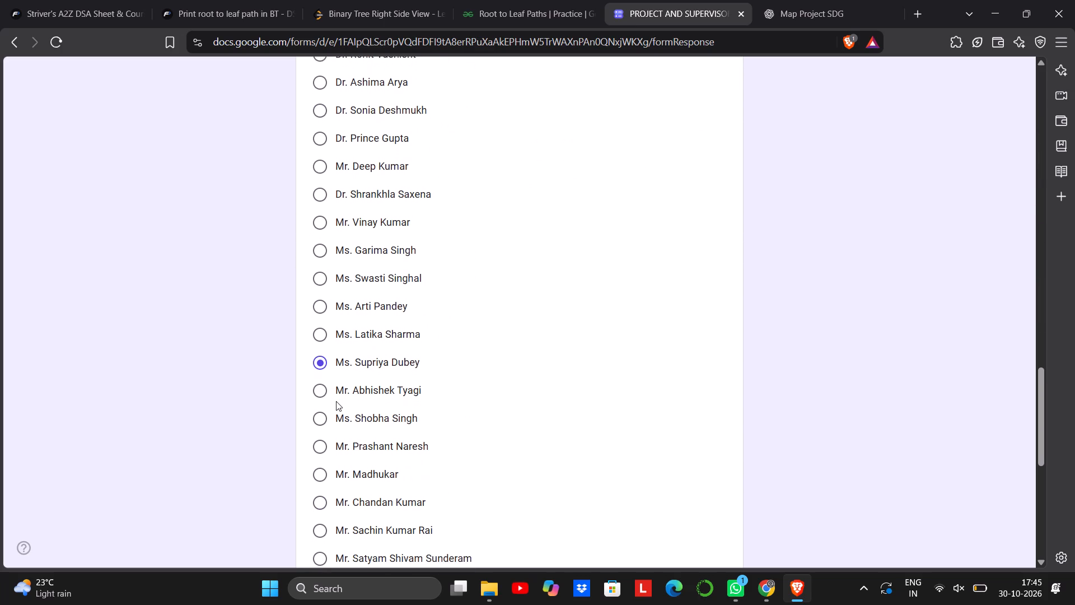
scroll(336, 401, "down", 4)
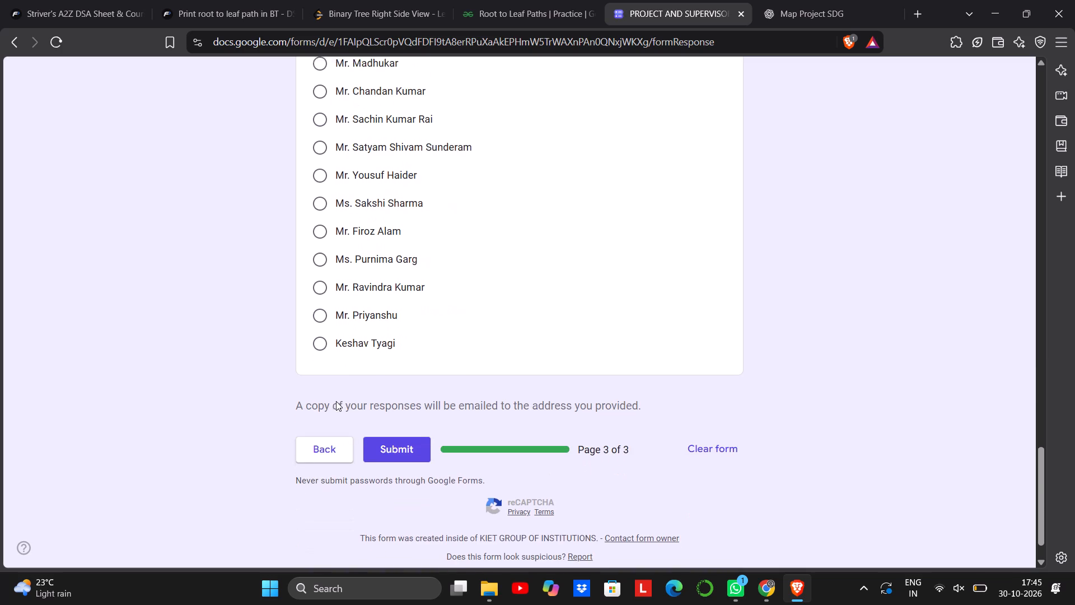
scroll(336, 401, "down", 1)
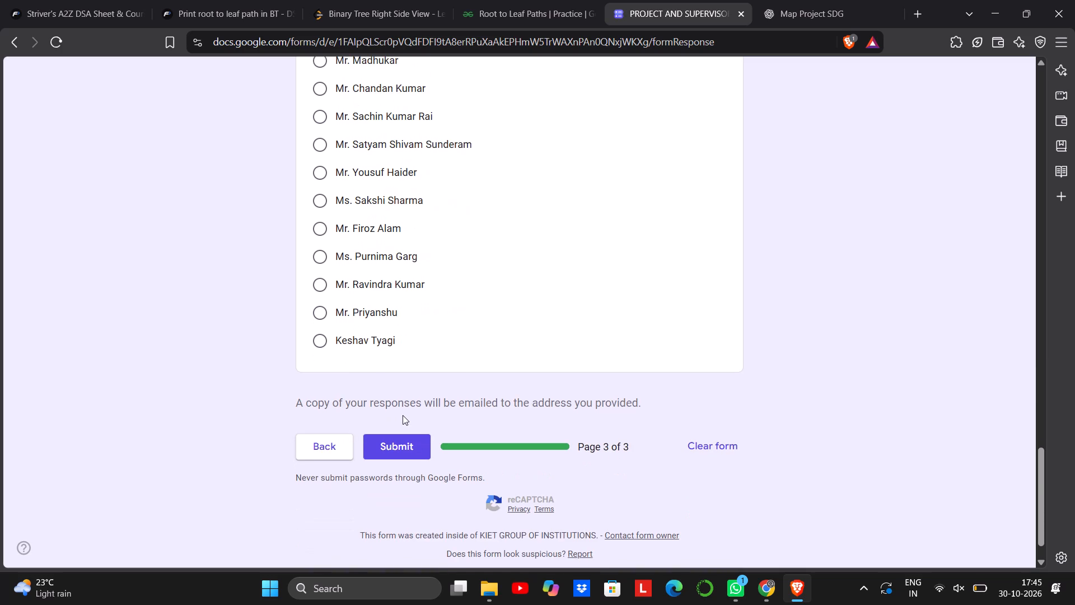
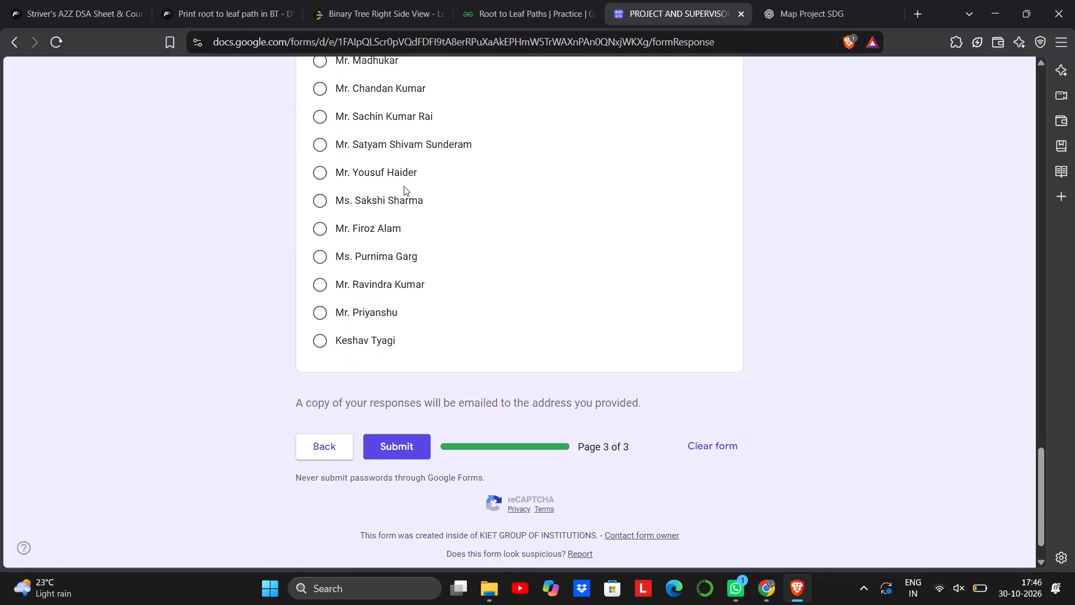
Review the selected 1st and 2nd guide preferences, and return to page 2 to recheck the project title, abstract and mapped SDGs.
scroll(404, 186, "up", 5)
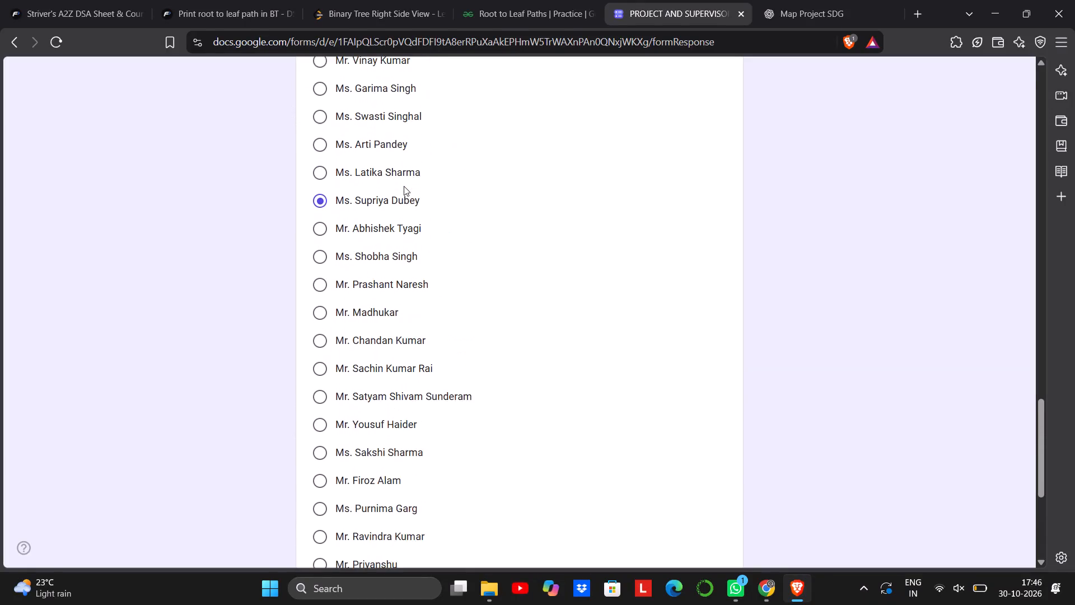
scroll(404, 186, "up", 10)
scroll(404, 186, "down", 8)
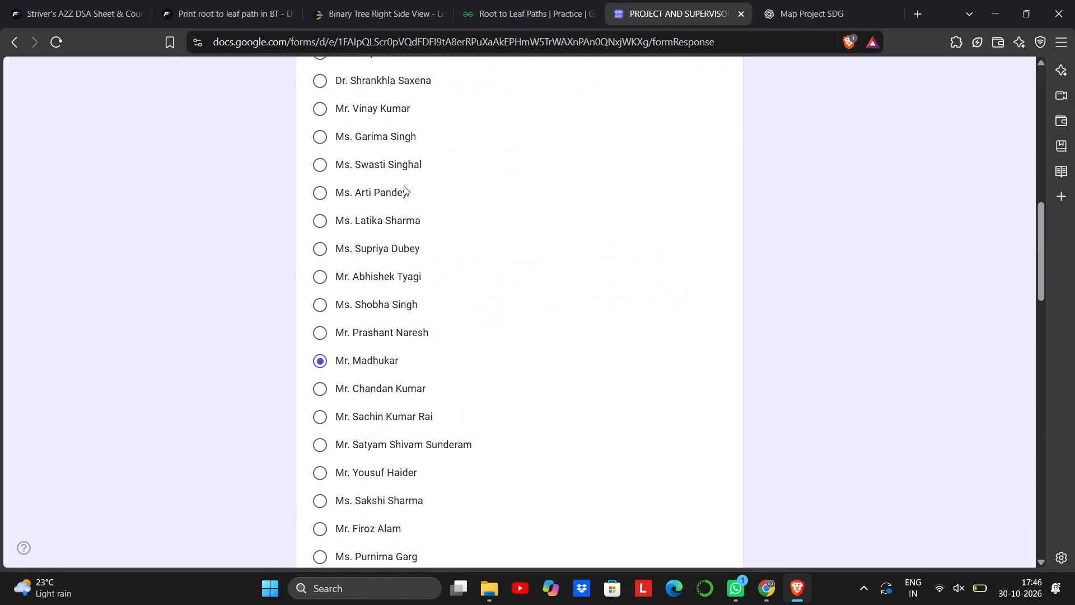
scroll(404, 186, "down", 7)
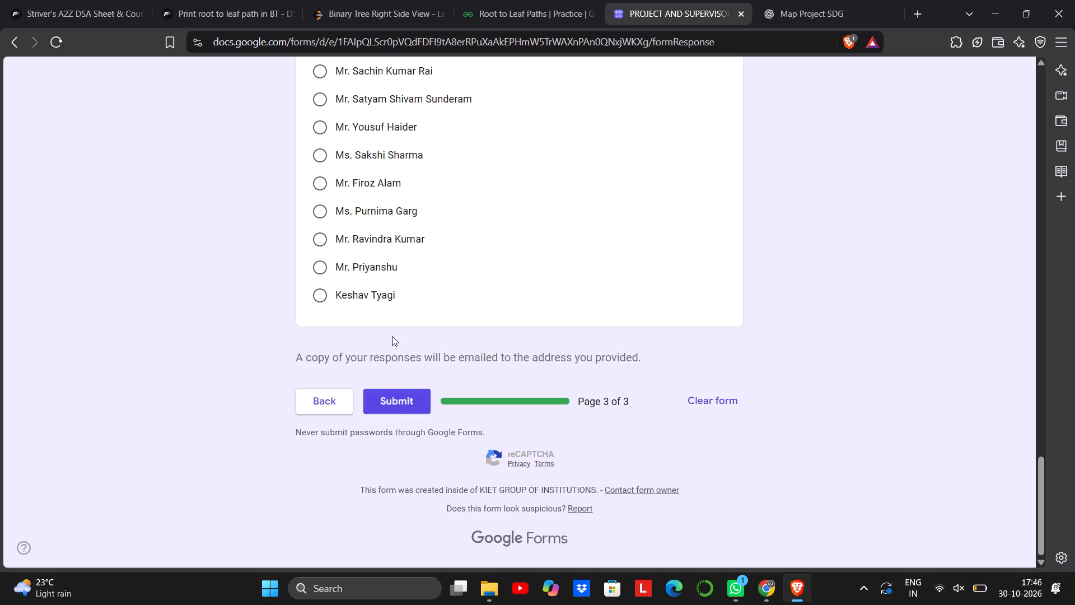
left_click(326, 403)
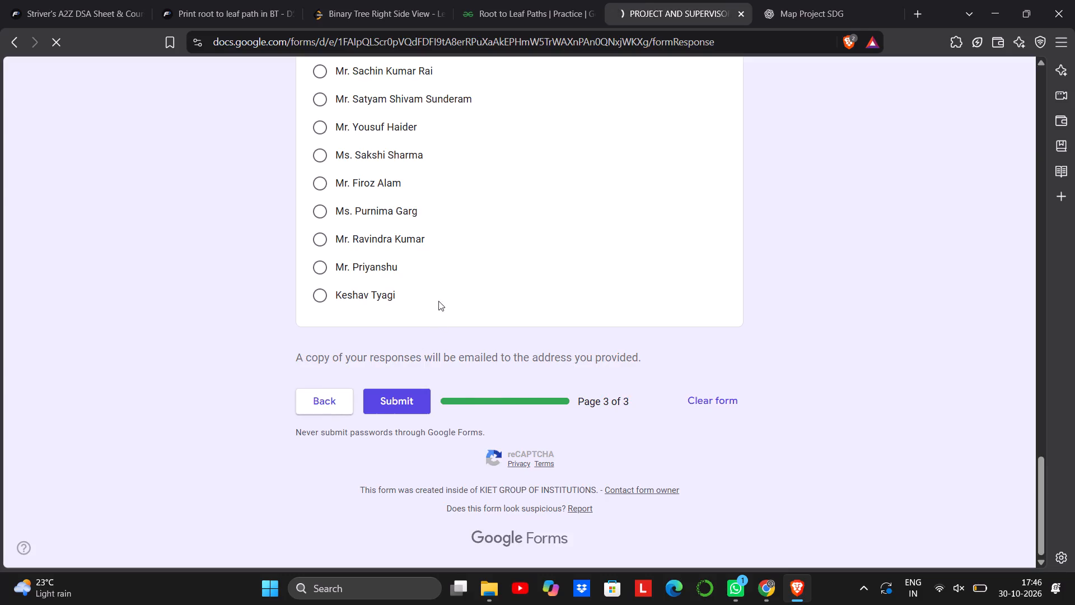
scroll(457, 389, "down", 16)
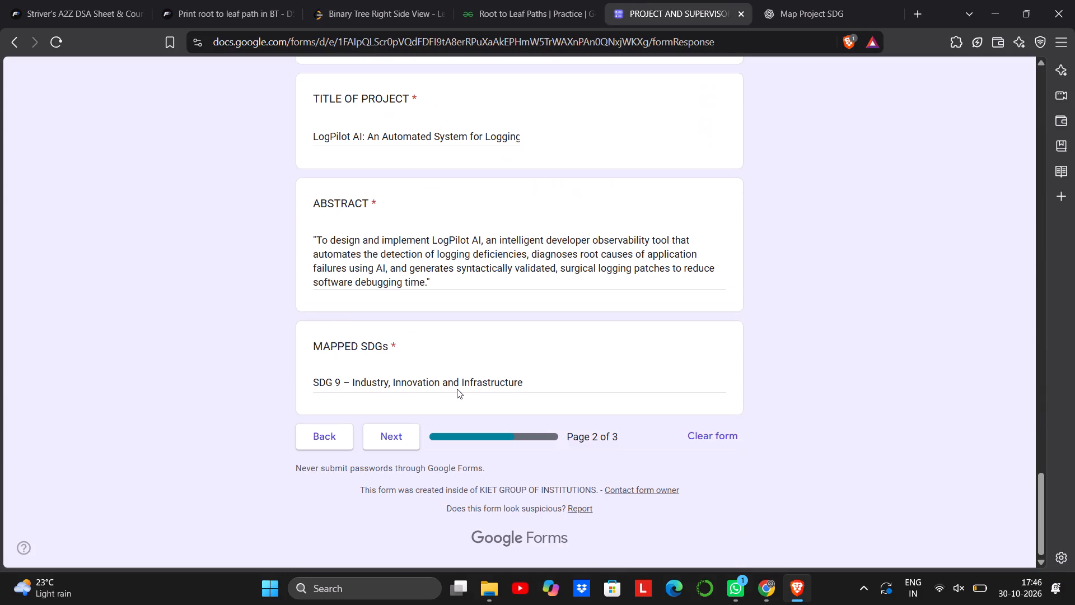
Advance from page 2 back to the Guide Choice page and submit the project and supervisor allocation form.
left_click(390, 438)
scroll(415, 345, "down", 11)
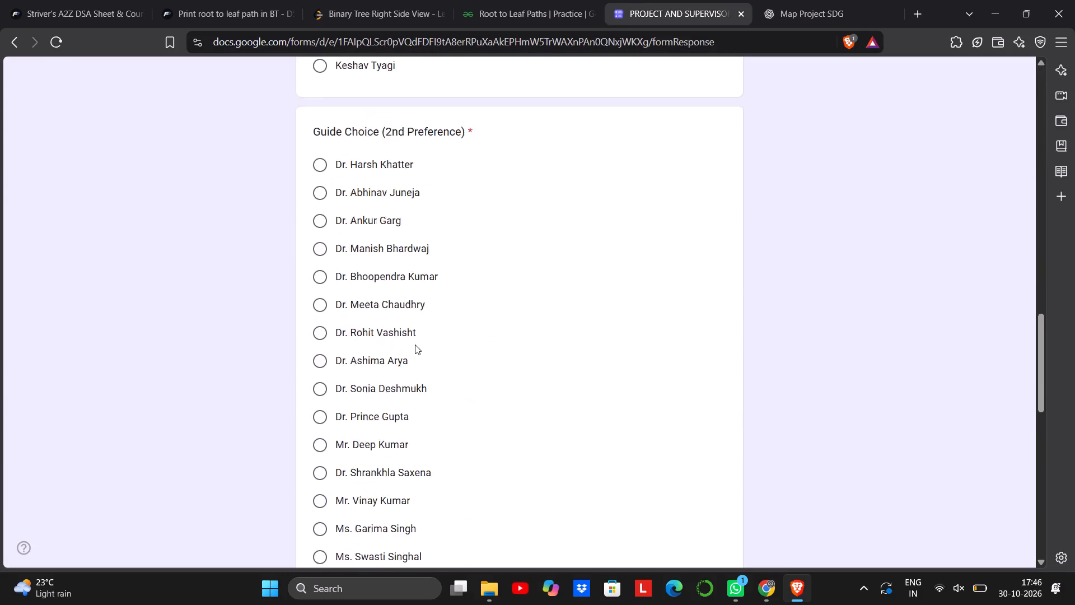
scroll(415, 345, "down", 7)
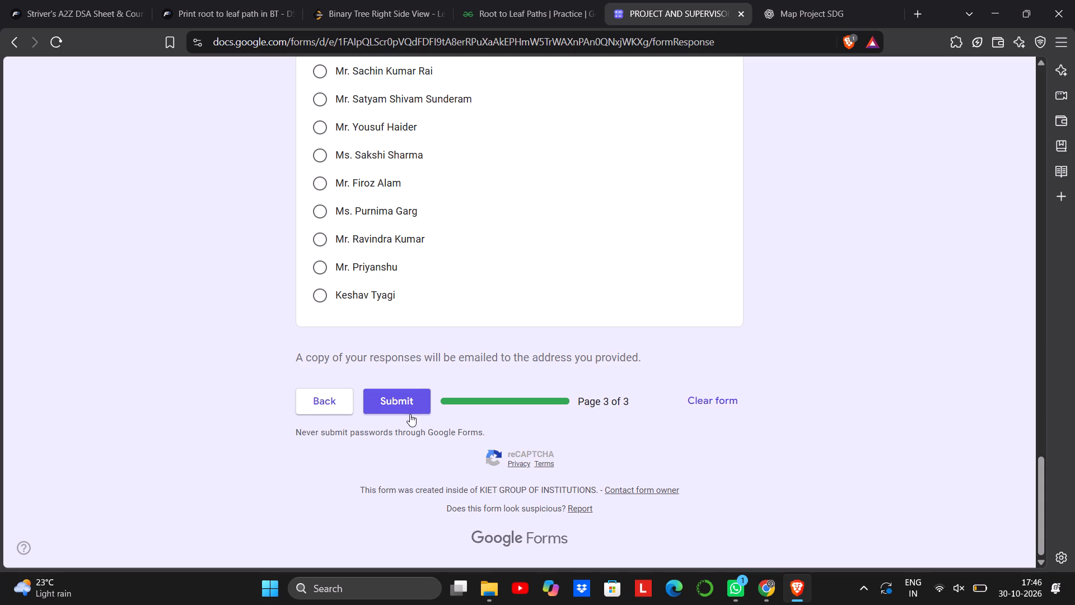
left_click(408, 409)
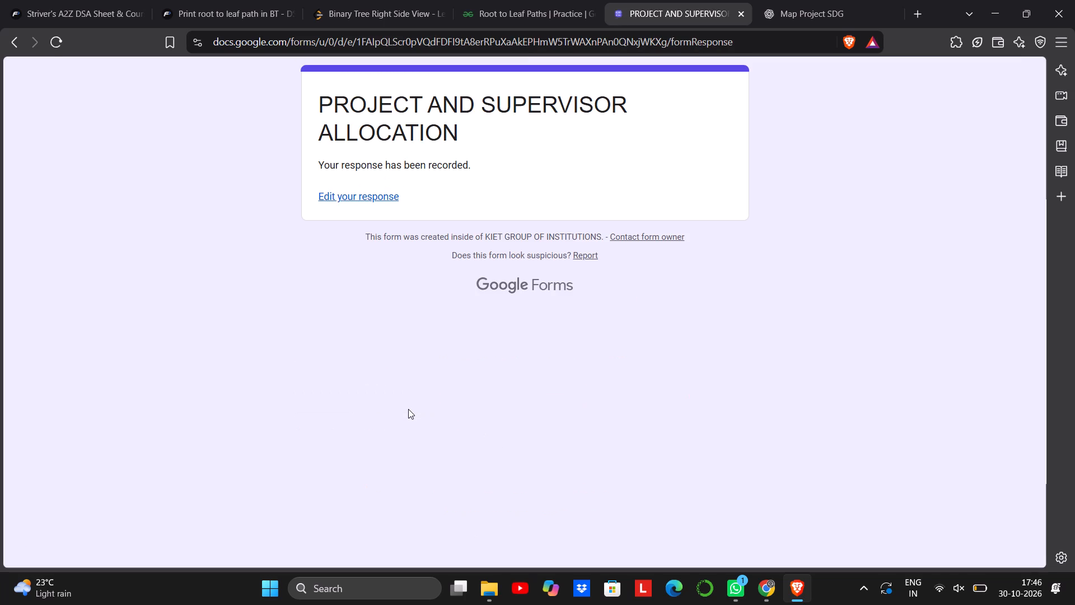
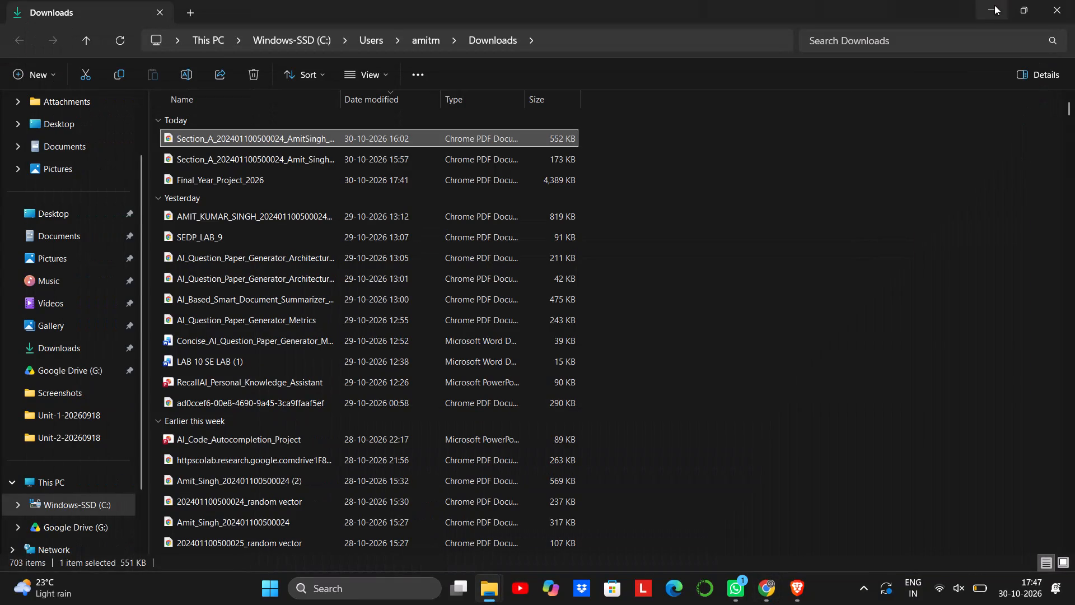
Minimize the Downloads folder window to clear the desktop.
left_click(992, 8)
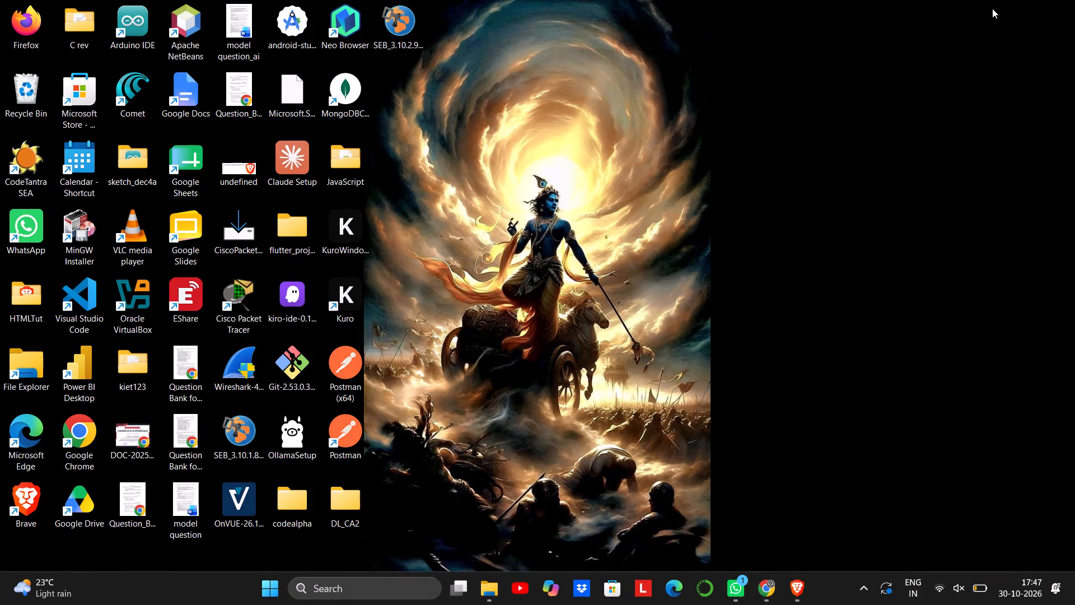